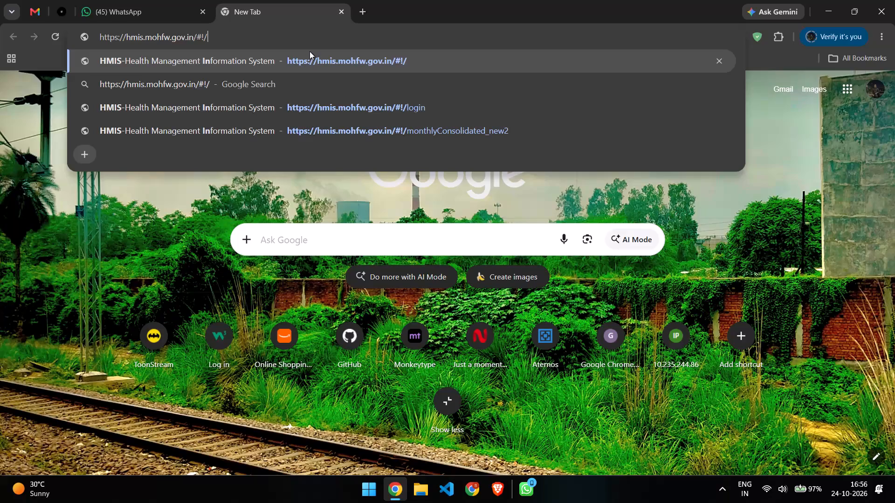
Open the HMIS portal at hmis.mohfw.gov.in and go to its sign-in page.
key(Return)
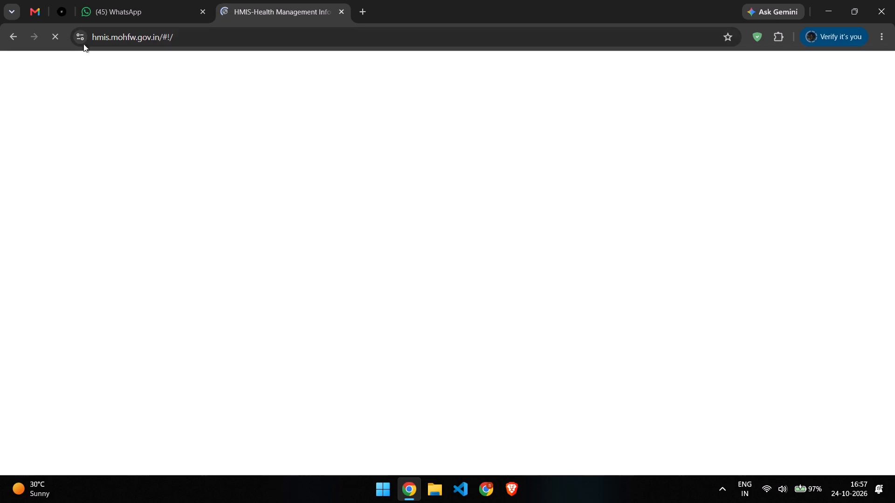
click(742, 149)
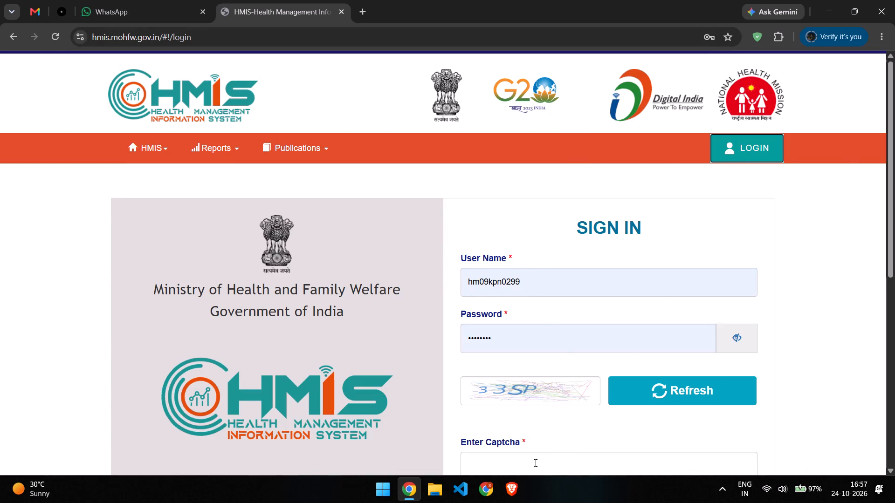
Enter the displayed captcha and sign in with the prefilled user name and password.
click(533, 462)
key(3)
key(3)
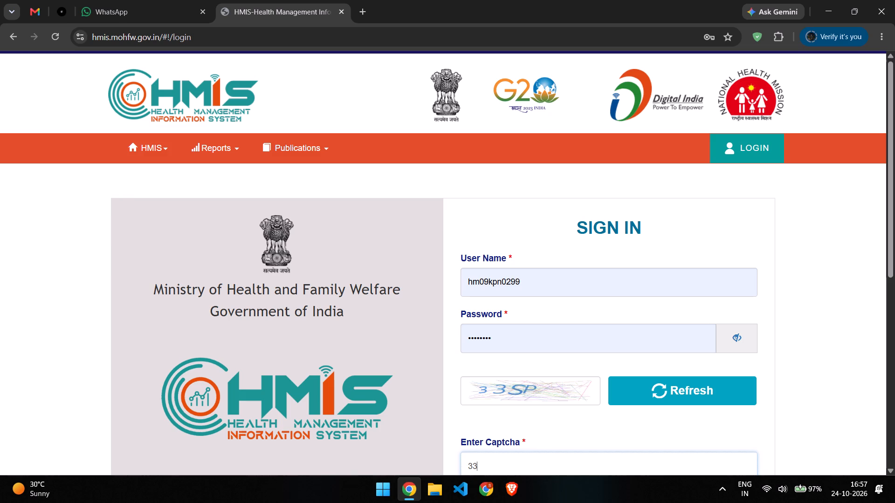
key(shift+s)
key(shift+p)
key(Return)
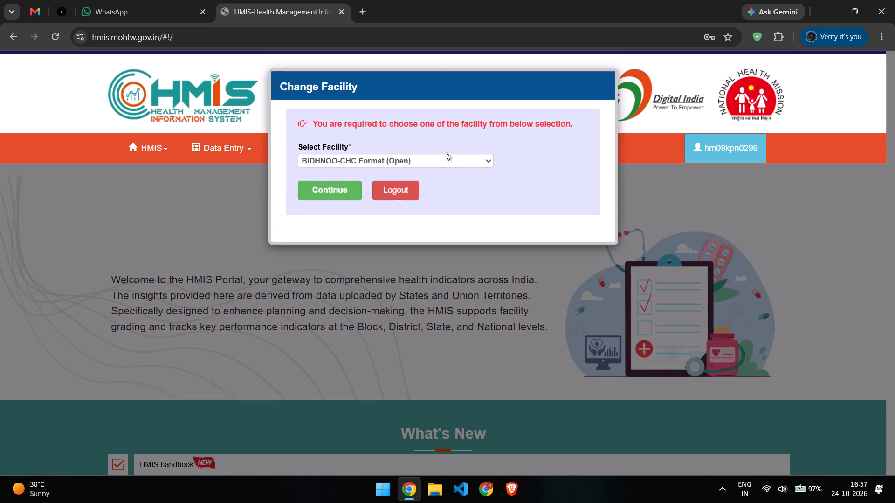
Choose the facility SEN PES PARA-SC Format (Open) and continue to the portal.
click(437, 166)
scroll(373, 265, up, 2)
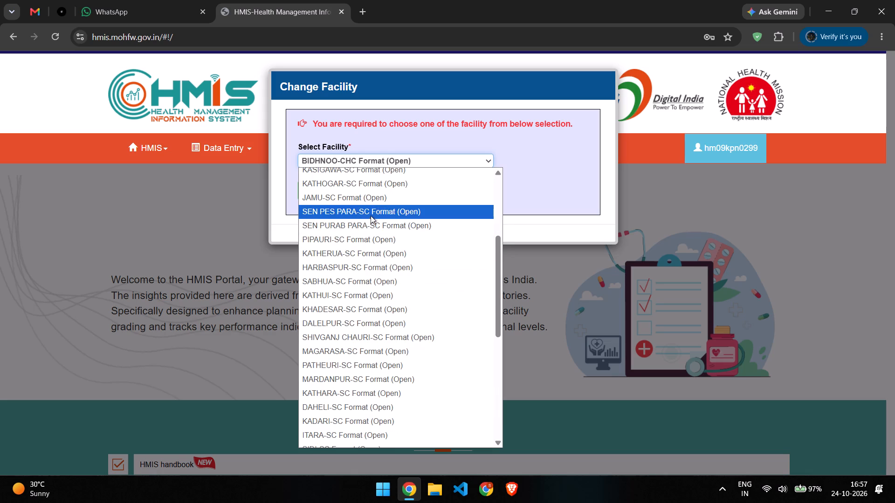
click(371, 215)
click(348, 190)
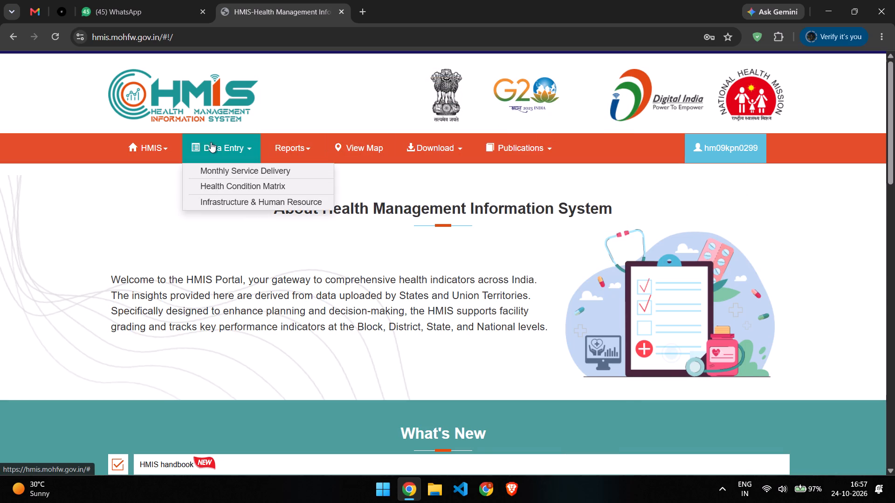
Open the Monthly Service Delivery data entry form and set the reporting month to Oct-2026.
click(242, 169)
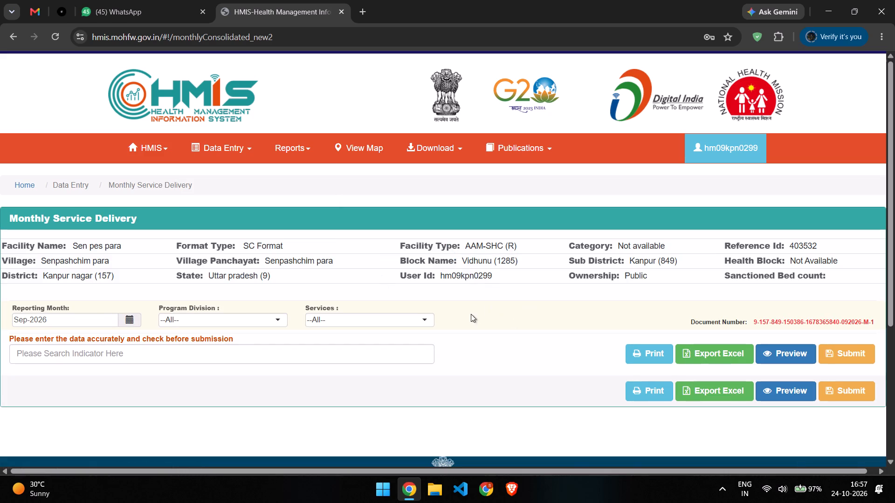
scroll(133, 329, down, 1)
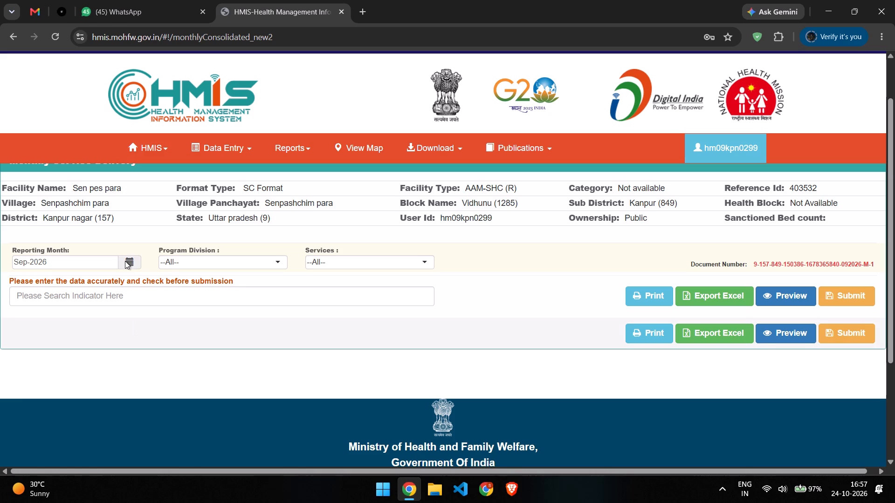
click(125, 261)
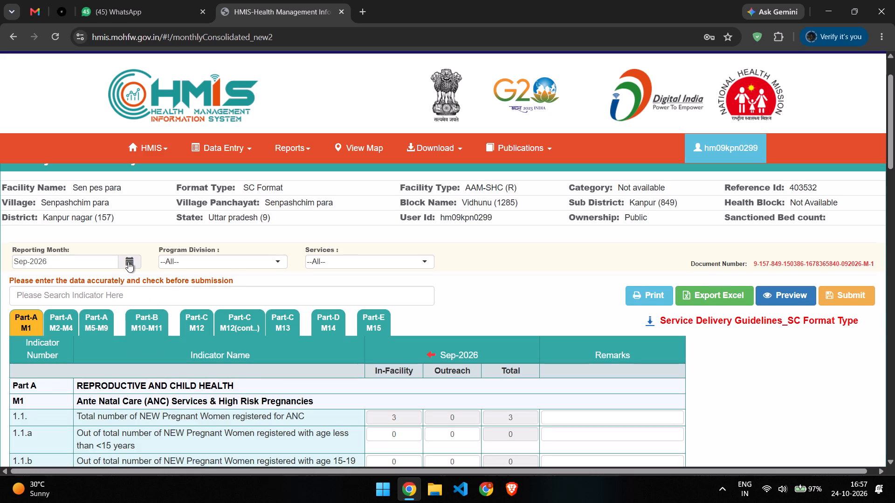
click(128, 262)
click(164, 376)
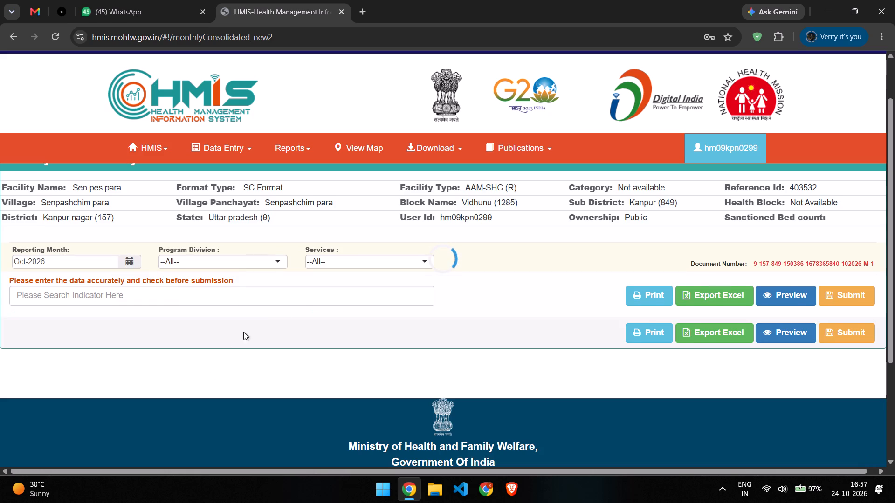
scroll(472, 308, down, 4)
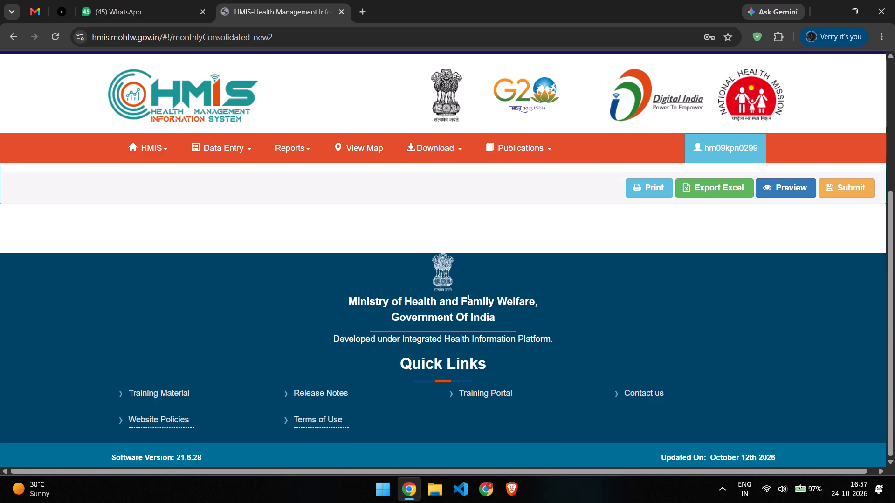
scroll(468, 298, up, 2)
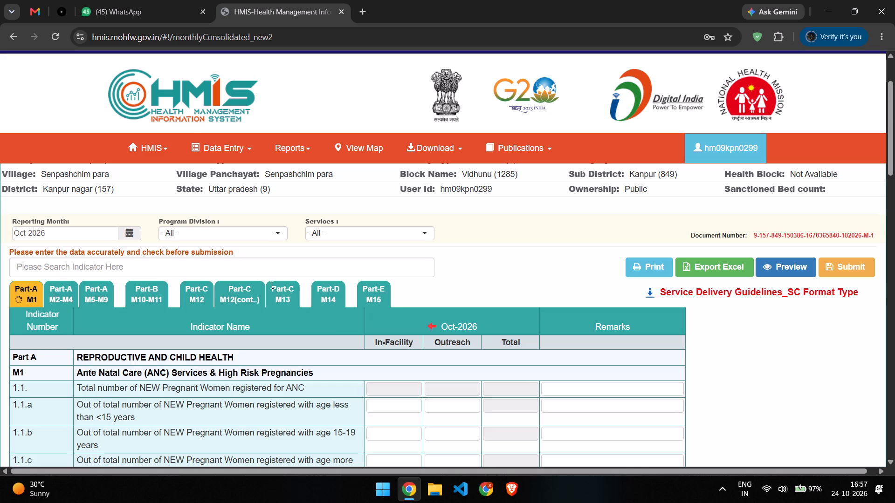
Enter 0 as the Outreach value for the ANC registration indicators 1.1.a to 1.1.d, 1.1.1 and 1.1.2.
scroll(403, 303, down, 2)
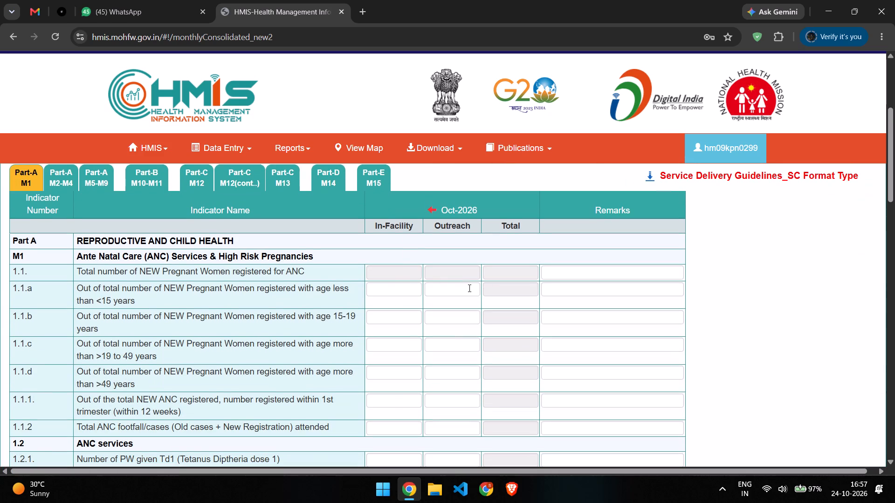
click(459, 290)
key(0)
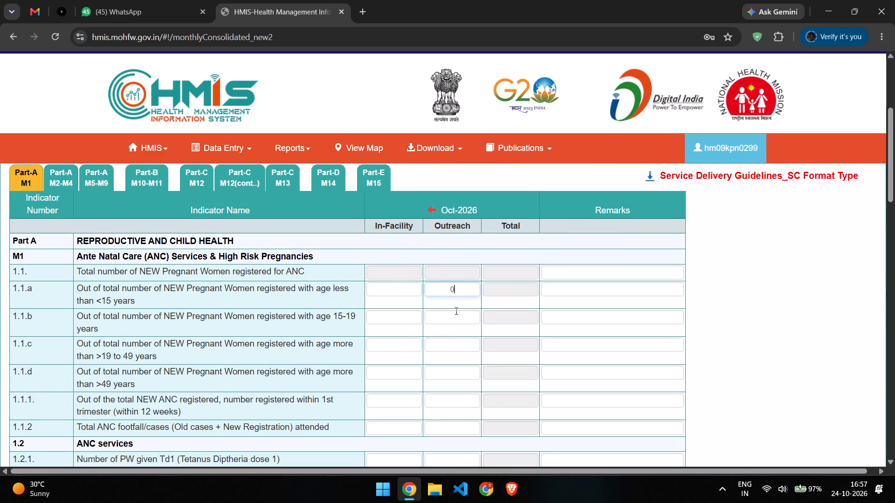
click(455, 311)
key(0)
click(454, 341)
key(0)
click(454, 371)
key(0)
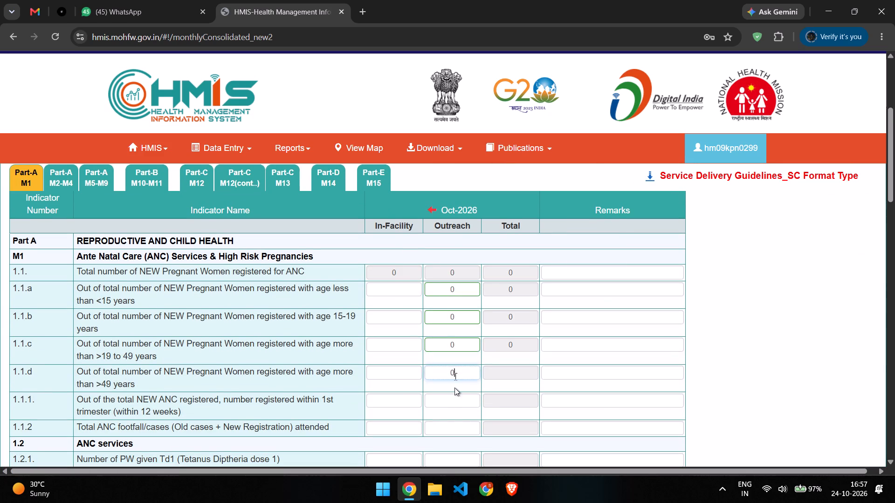
click(455, 401)
key(0)
click(453, 432)
key(0)
Enter 0 as the Outreach value for the Td1, Td2 and Td Booster indicators 1.2.1 to 1.2.3.
click(452, 455)
key(0)
scroll(454, 428, down, 4)
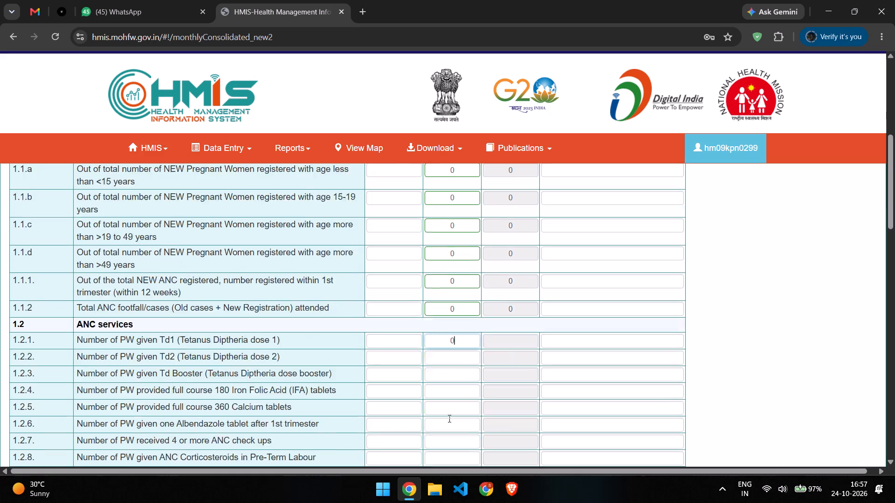
click(450, 248)
key(0)
click(451, 252)
key(0)
click(452, 265)
key(0)
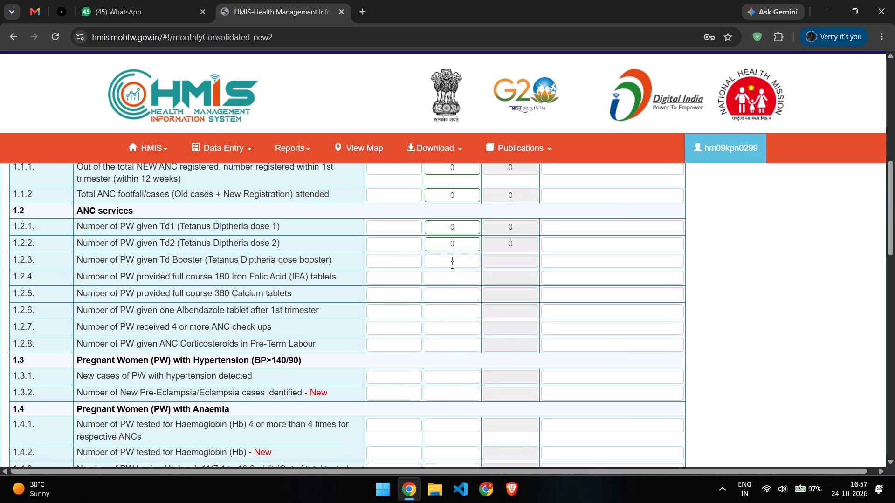
Enter 0 as the Outreach value for the remaining ANC services indicators 1.2.4 to 1.2.8.
click(452, 278)
key(0)
click(454, 289)
key(0)
key(0)
click(454, 309)
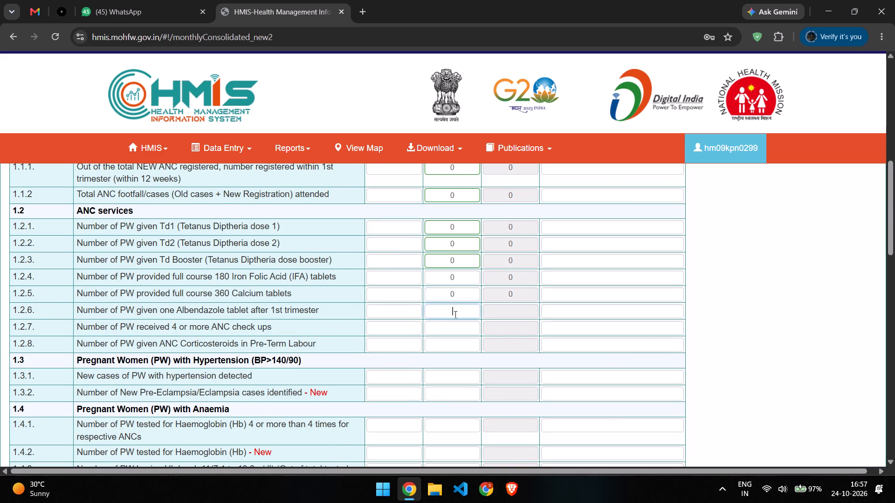
key(0)
click(455, 329)
key(0)
click(455, 339)
key(0)
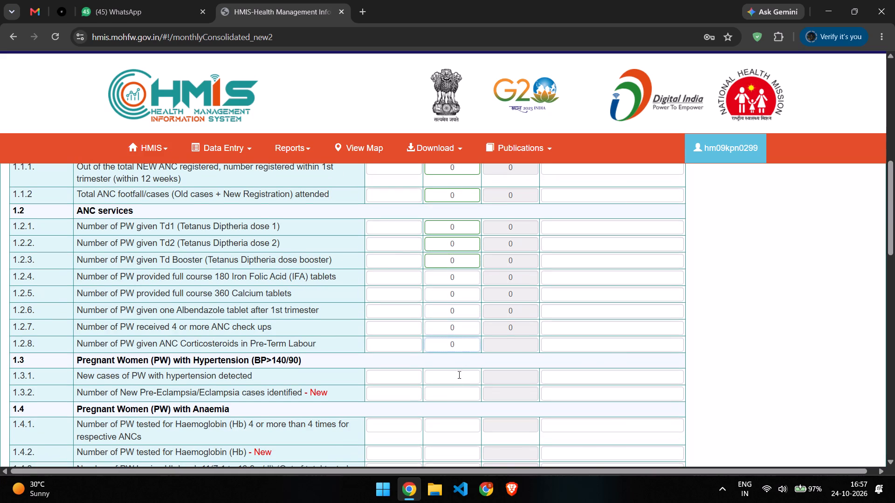
Enter 0 as the Outreach value for the hypertension indicators 1.3.1 and 1.3.2.
click(458, 374)
key(0)
click(458, 387)
key(0)
Enter 0 as the Outreach value for the anaemia indicators 1.4.1 to 1.4.4.
click(461, 422)
key(0)
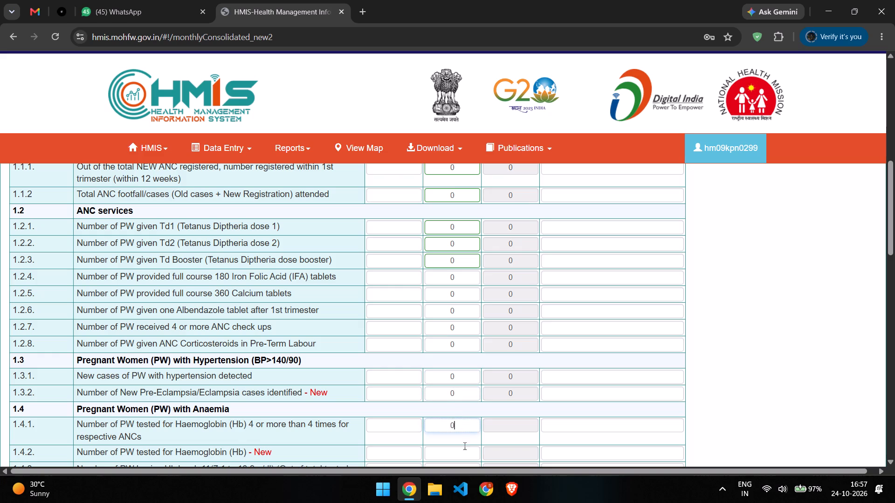
click(464, 447)
key(0)
scroll(461, 395, down, 3)
click(451, 290)
key(0)
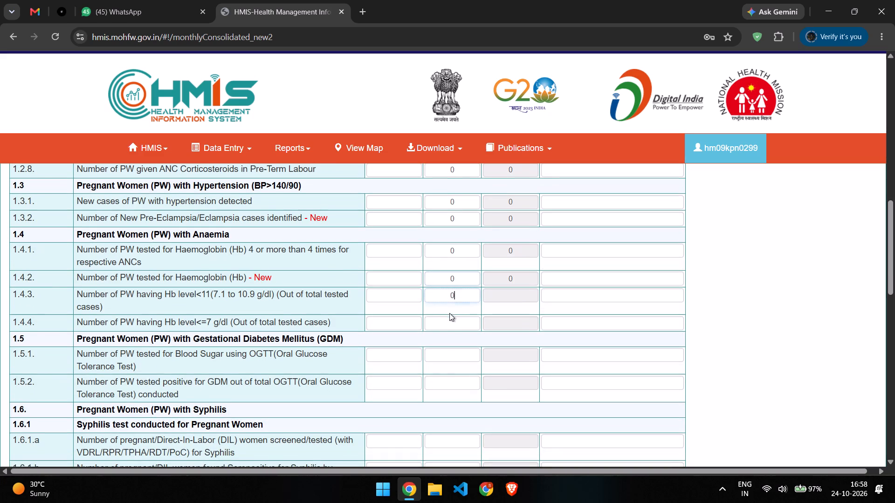
click(452, 327)
key(0)
Enter 0 as the Outreach value for the gestational diabetes indicators 1.5.1 and 1.5.2.
click(461, 354)
key(0)
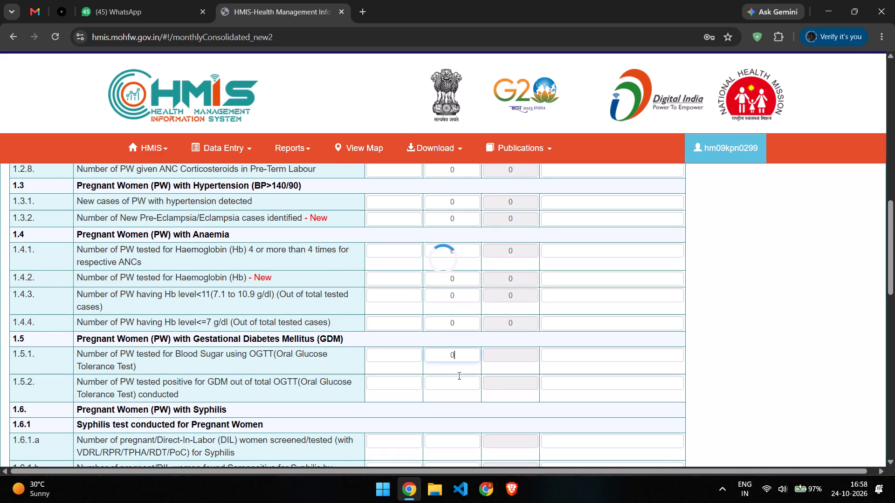
click(458, 375)
key(0)
Enter 0 as the Outreach value for the syphilis test indicators 1.6.1.a and 1.6.1.b.
click(448, 438)
key(0)
scroll(454, 413, down, 3)
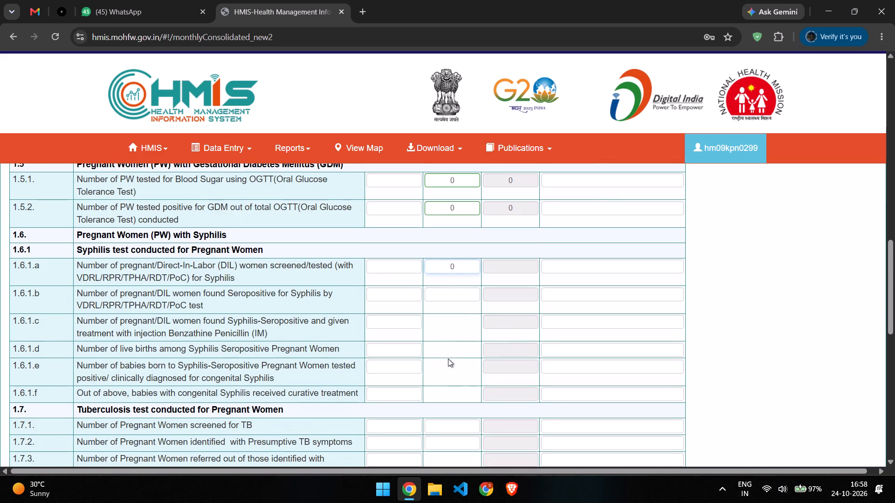
click(452, 301)
key(0)
click(457, 293)
key(0)
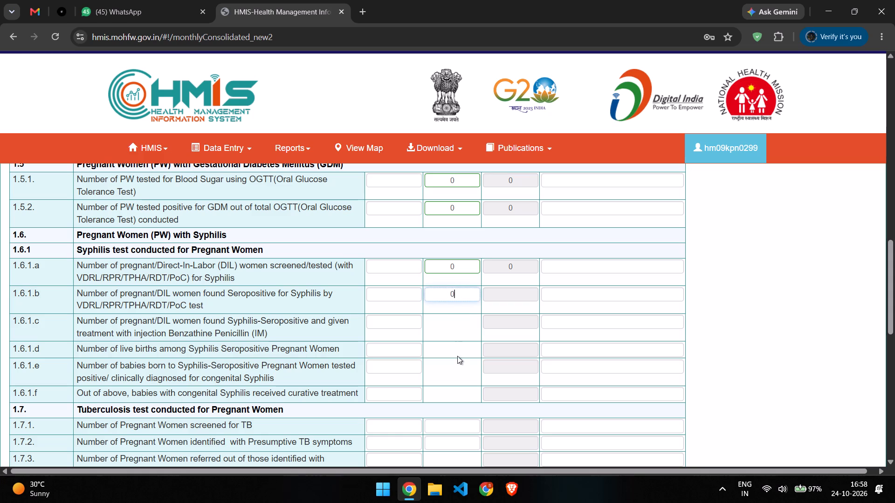
click(448, 395)
click(454, 368)
click(452, 334)
click(452, 332)
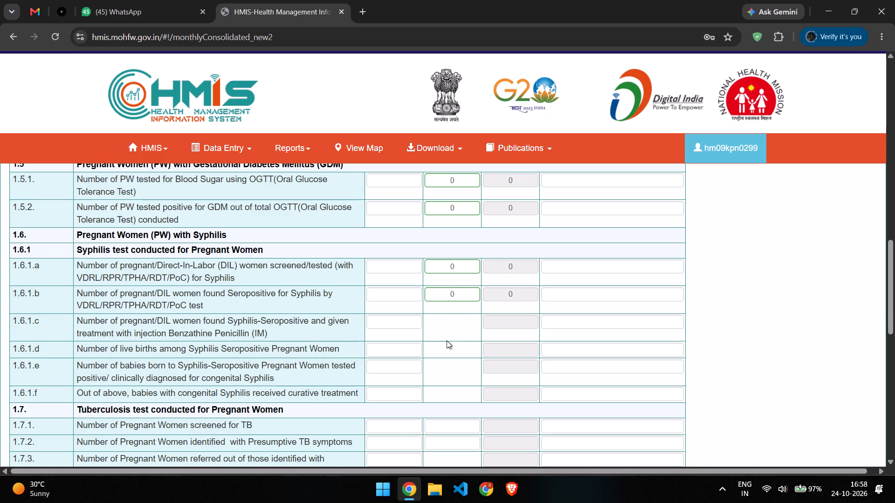
Enter 0 as the Outreach value for the tuberculosis indicators 1.7.1 and 1.7.2.
scroll(445, 355, down, 2)
click(462, 315)
key(0)
click(455, 330)
key(0)
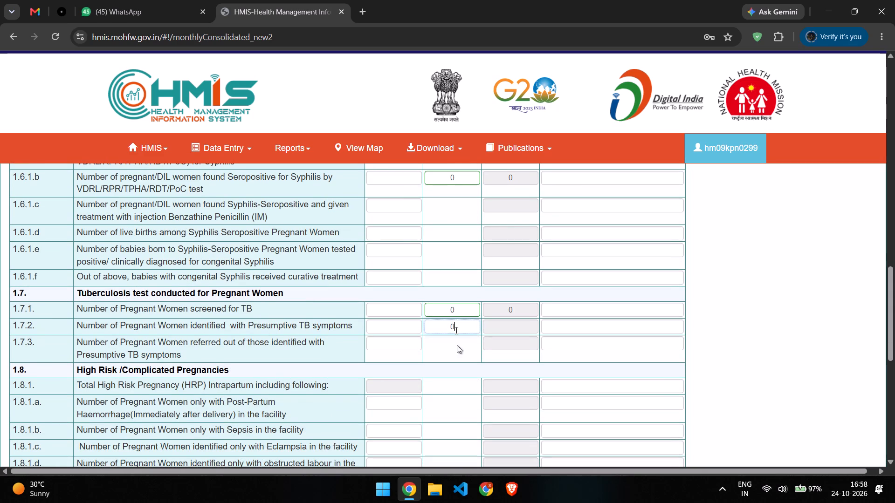
key(0)
Enter 0 as the Outreach value for indicator 1.8.2, antepartum high-risk pregnancies.
scroll(454, 372, down, 2)
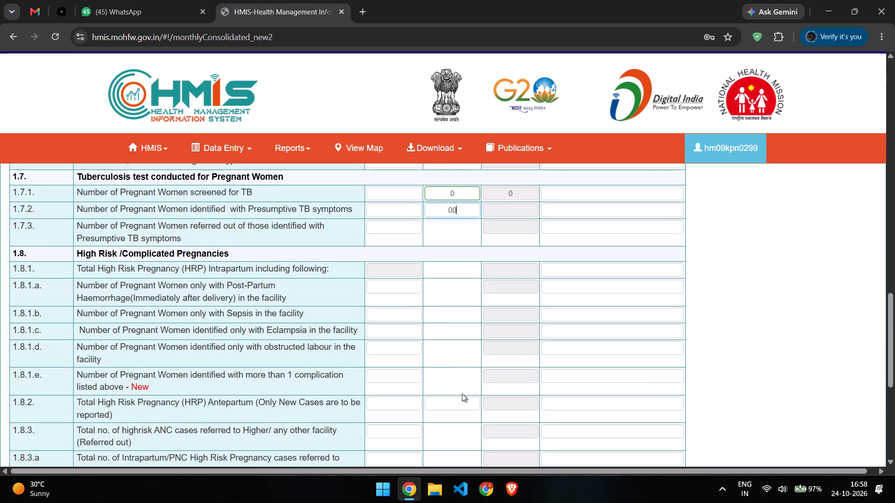
click(461, 399)
key(0)
Enter the In-Facility new ANC registrations by age: 0 for 1.1.a, 0 for 1.1.b, 6 for 1.1.c and 0 for 1.1.d.
scroll(468, 354, down, 3)
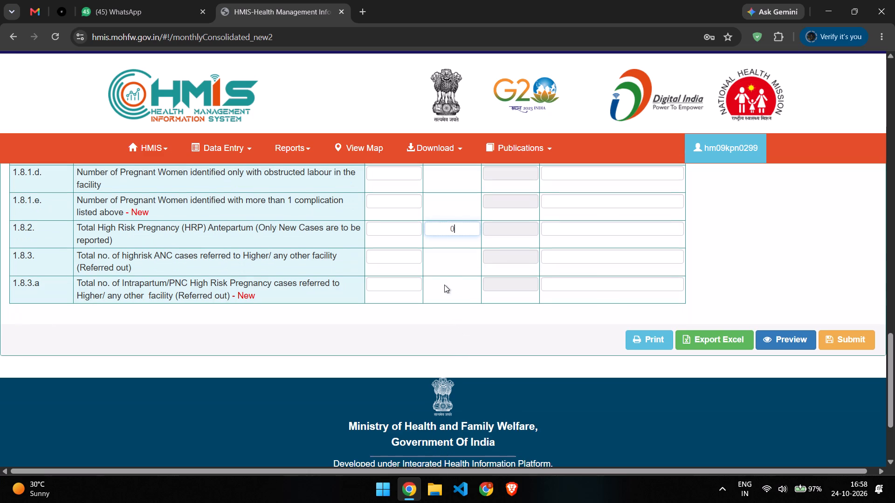
scroll(444, 285, up, 20)
scroll(444, 285, up, 3)
scroll(420, 298, down, 4)
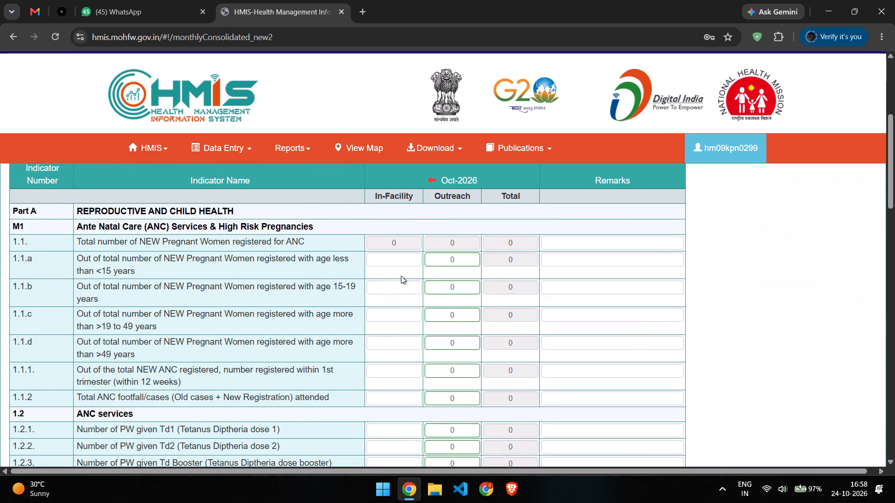
click(403, 261)
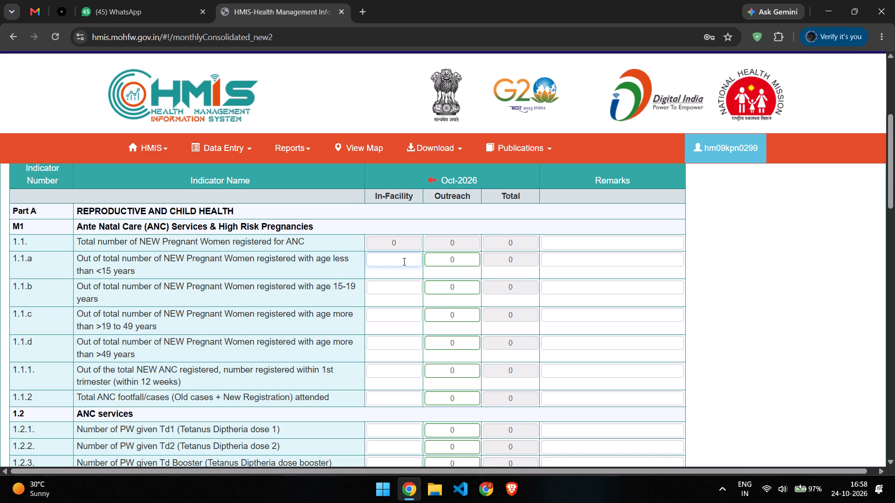
key(0)
click(406, 285)
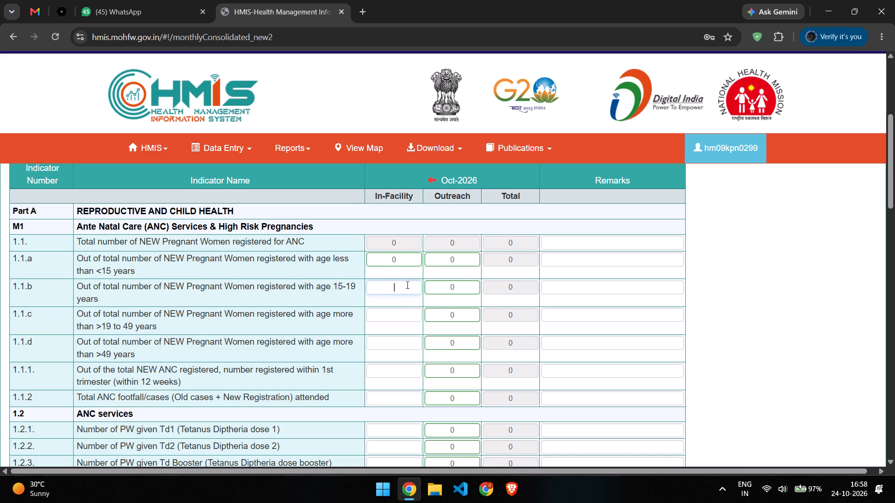
key(0)
click(396, 314)
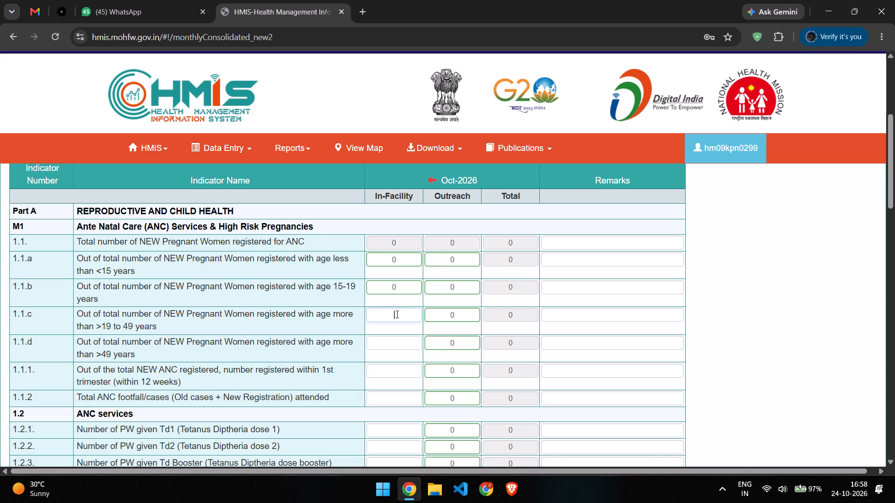
key(6)
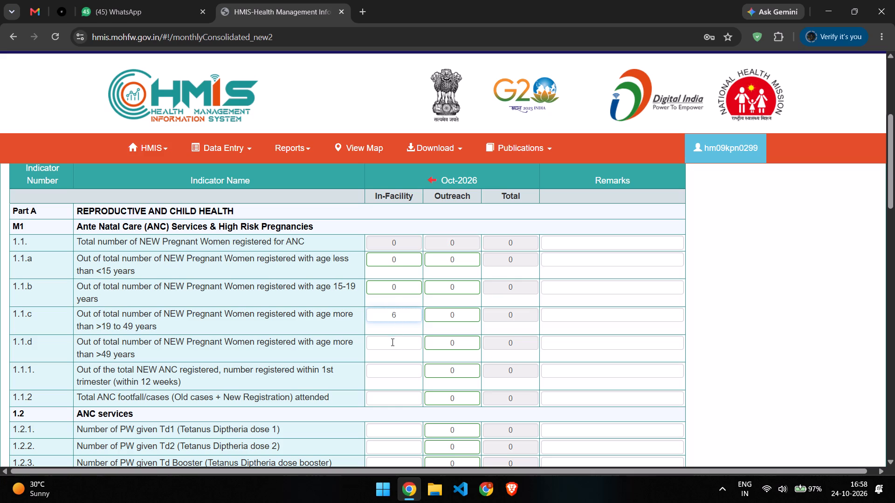
click(391, 346)
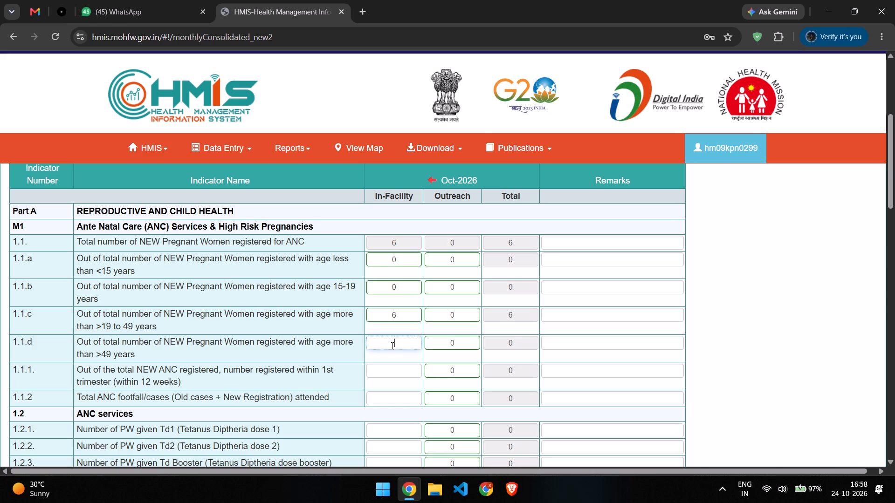
key(0)
key(0)
Enter In-Facility values of 1 for first-trimester registrations (1.1.1) and 11 for total ANC footfall (1.1.2).
click(393, 368)
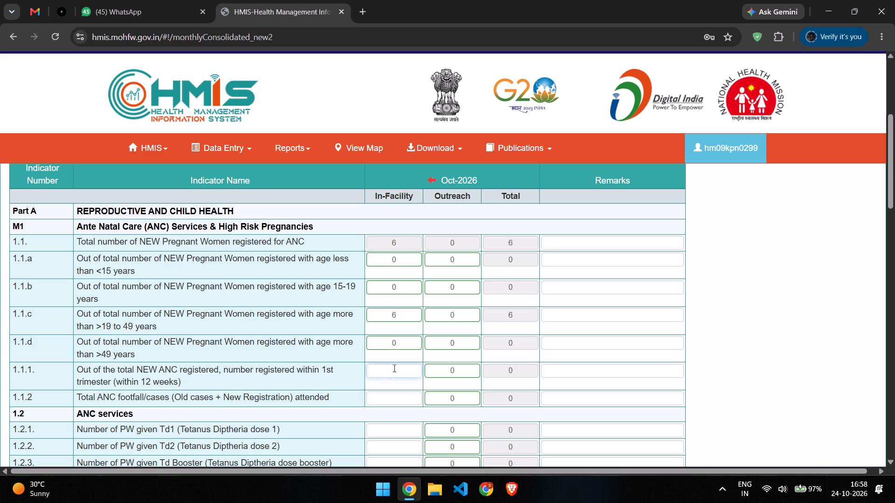
key(1)
click(408, 400)
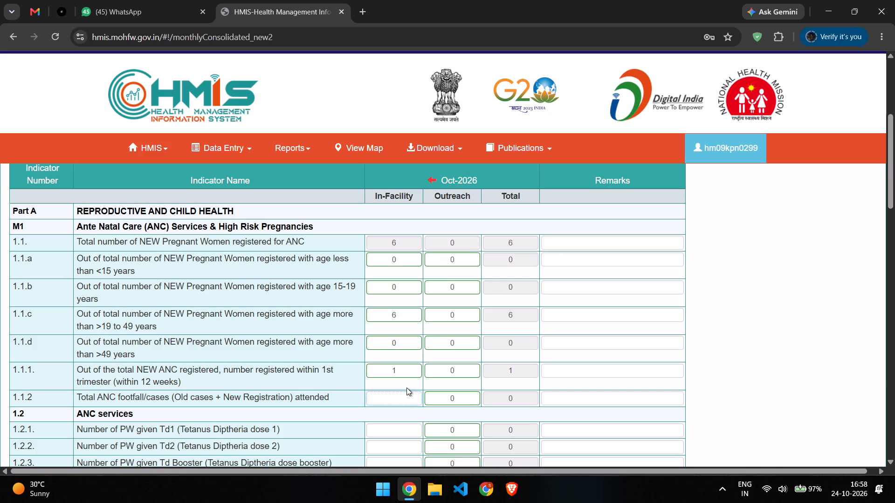
key(1)
key(1)
Enter the In-Facility tetanus diphtheria doses: 6 for Td1 (1.2.1), 3 for Td2 (1.2.2) and 0 for Td Booster (1.2.3).
click(392, 431)
scroll(378, 357, down, 2)
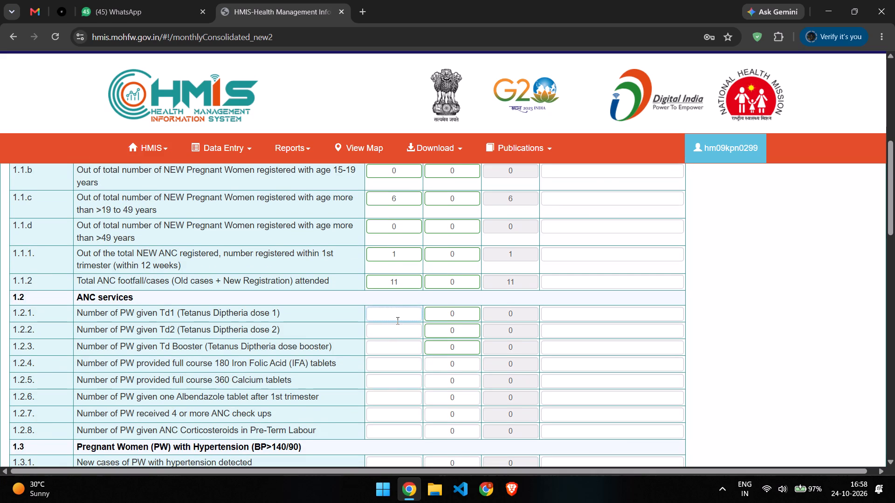
key(6)
click(400, 334)
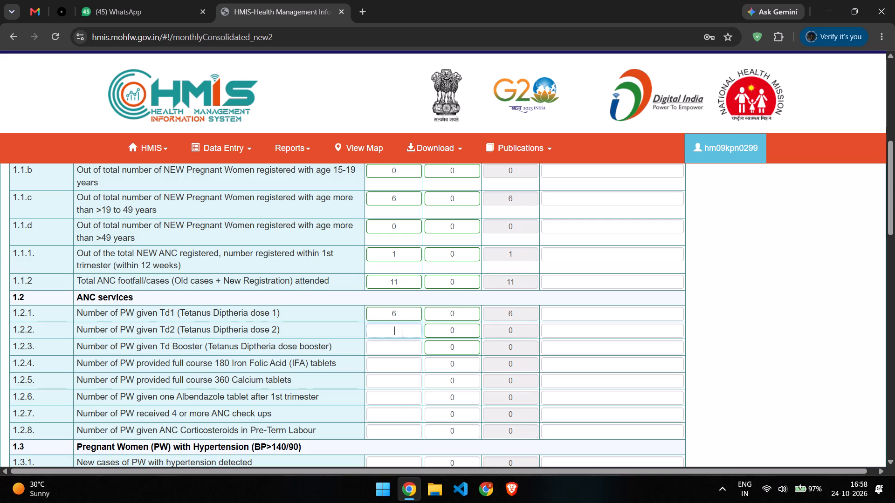
key(3)
click(396, 346)
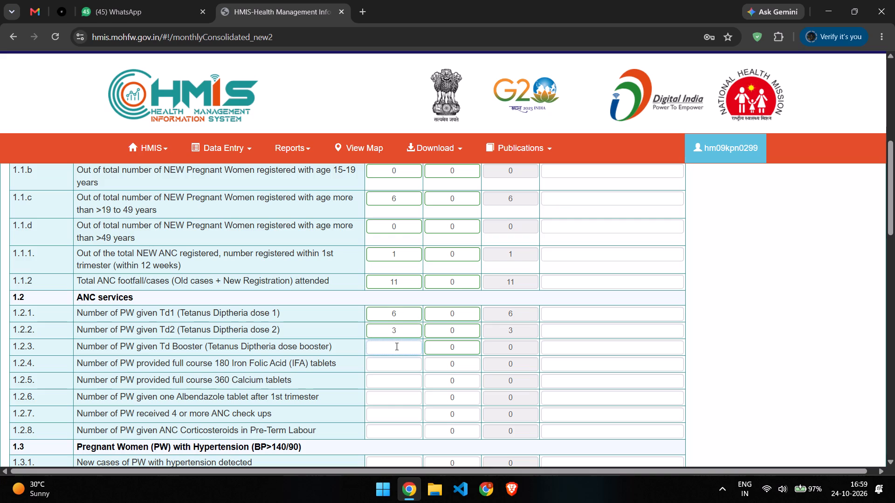
key(0)
Enter 7 as the In-Facility value for the IFA, calcium and Albendazole tablet indicators 1.2.4, 1.2.5 and 1.2.6.
click(395, 361)
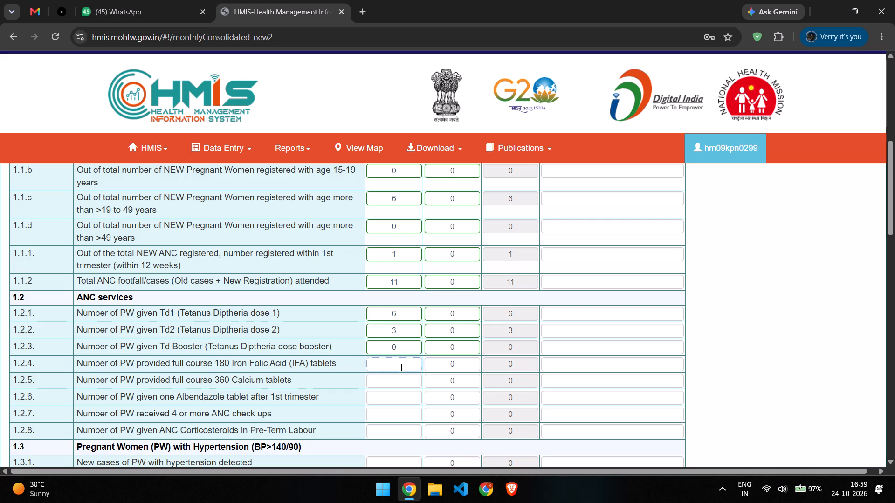
key(7)
click(398, 379)
scroll(398, 378, down, 6)
scroll(398, 377, up, 4)
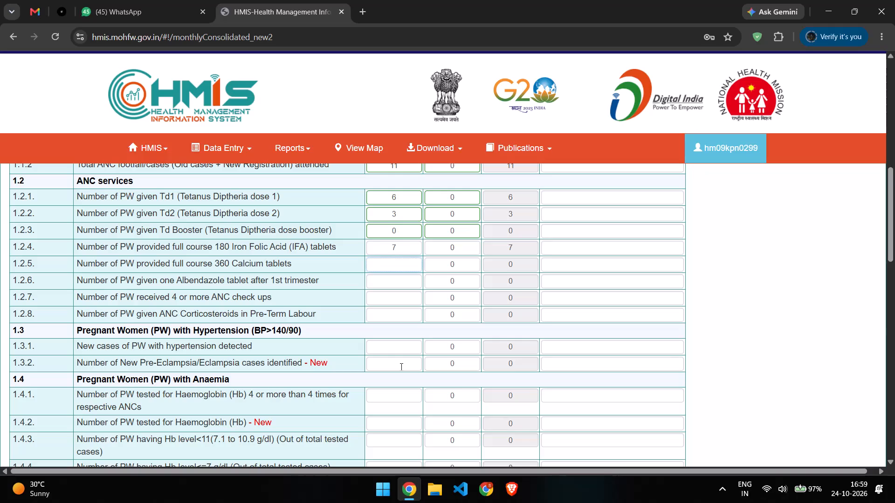
key(7)
click(408, 281)
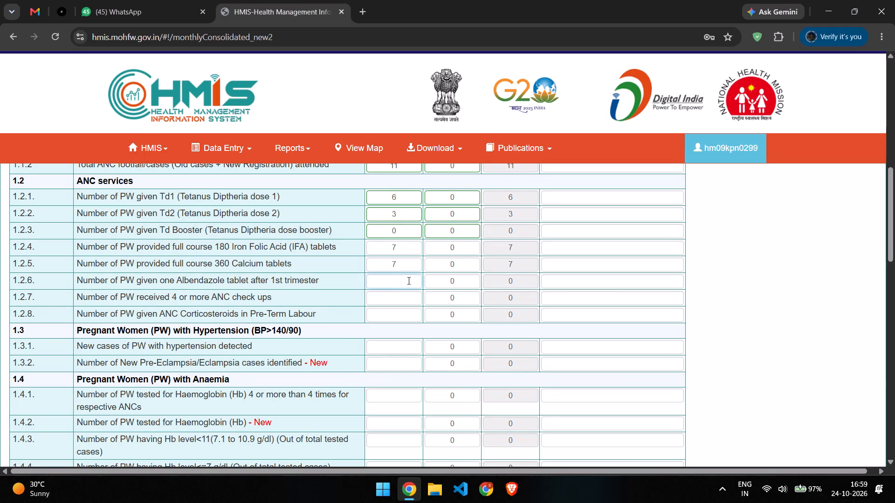
key(7)
Enter In-Facility values of 10 for four or more ANC check-ups (1.2.7) and 0 for ANC corticosteroids (1.2.8).
click(404, 297)
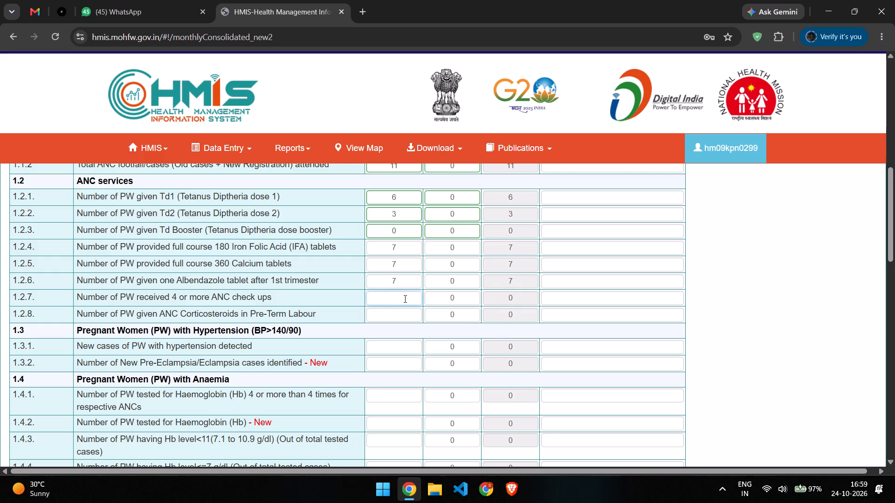
text(10)
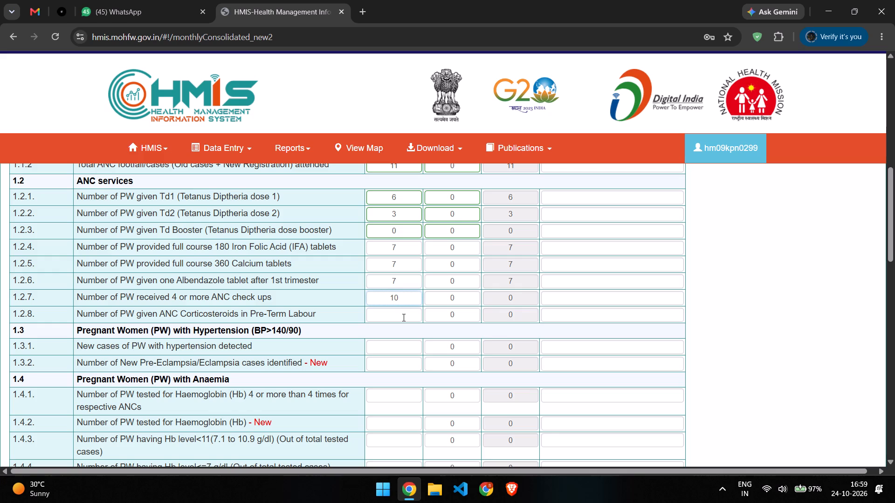
click(402, 318)
key(0)
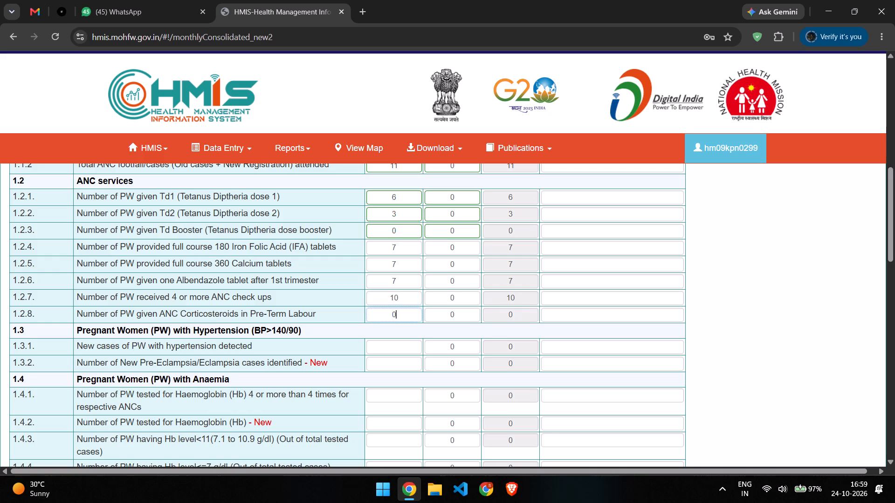
Enter 0 as the In-Facility value for the hypertension and pre-eclampsia/eclampsia indicators 1.3.1 and 1.3.2.
click(406, 345)
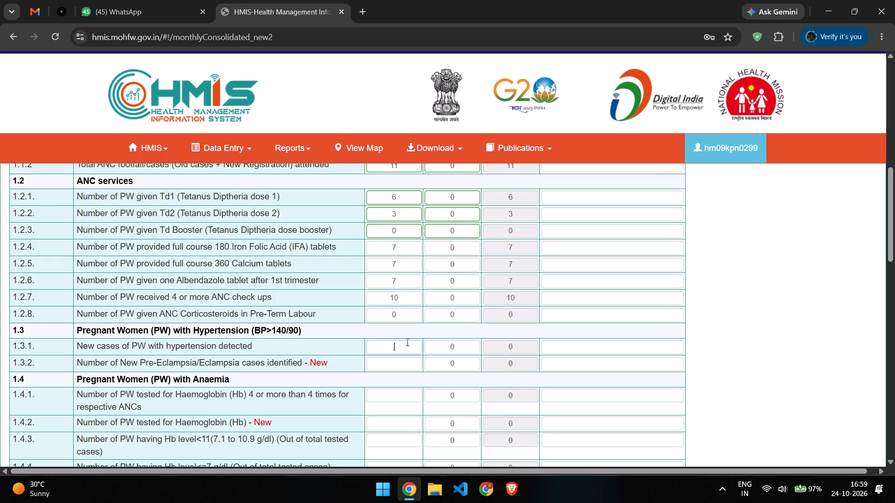
key(0)
click(403, 361)
key(0)
Enter the In-Facility haemoglobin test counts: 10 for women tested four or more times (1.4.1) and 9 for 1.4.2.
click(393, 390)
scroll(398, 377, down, 1)
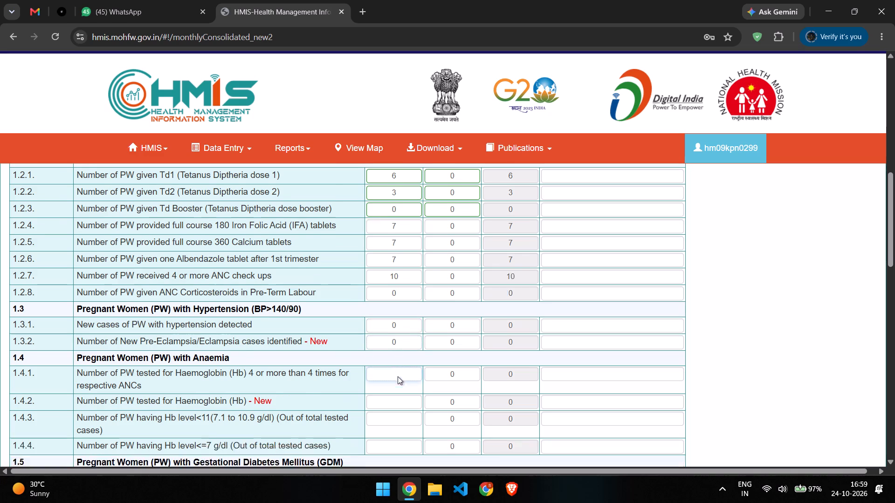
scroll(398, 376, down, 1)
text(10)
click(399, 310)
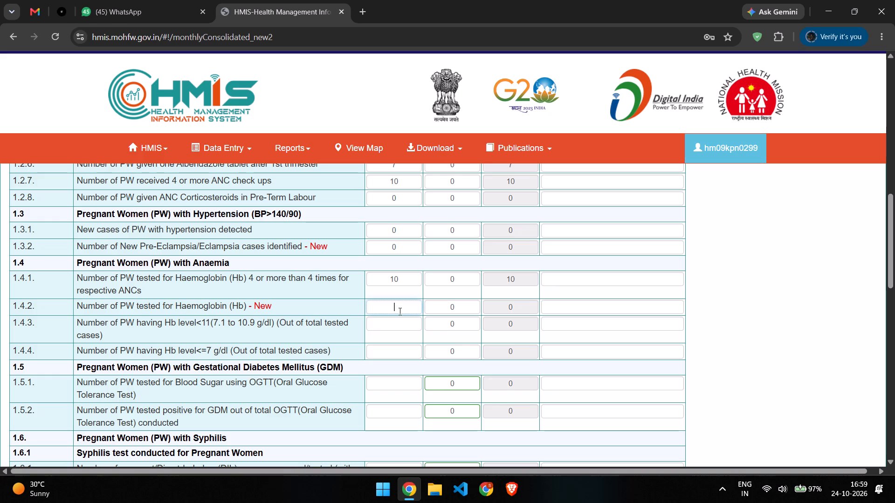
key(9)
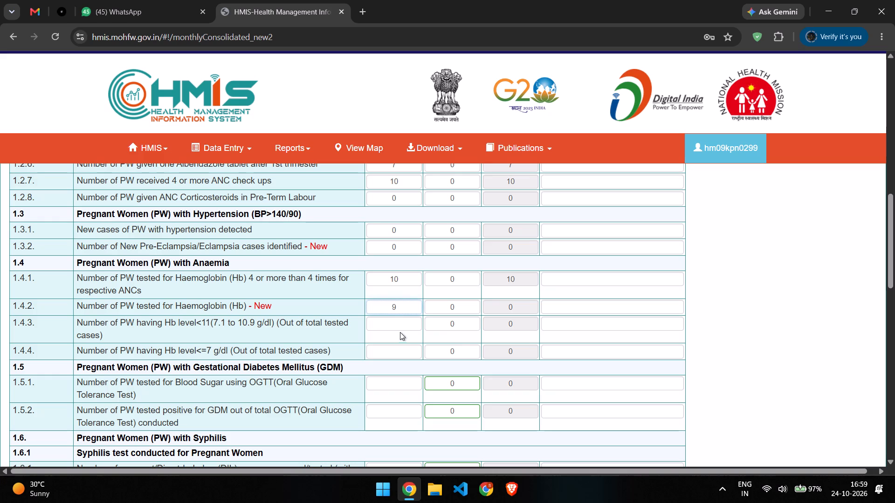
Enter 0 as the In-Facility value for the low haemoglobin level indicators 1.4.3 and 1.4.4.
click(401, 326)
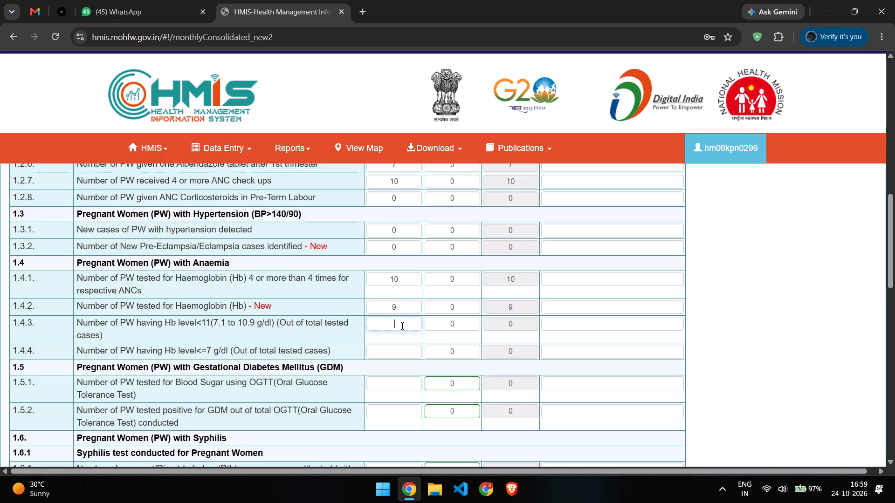
key(0)
click(398, 353)
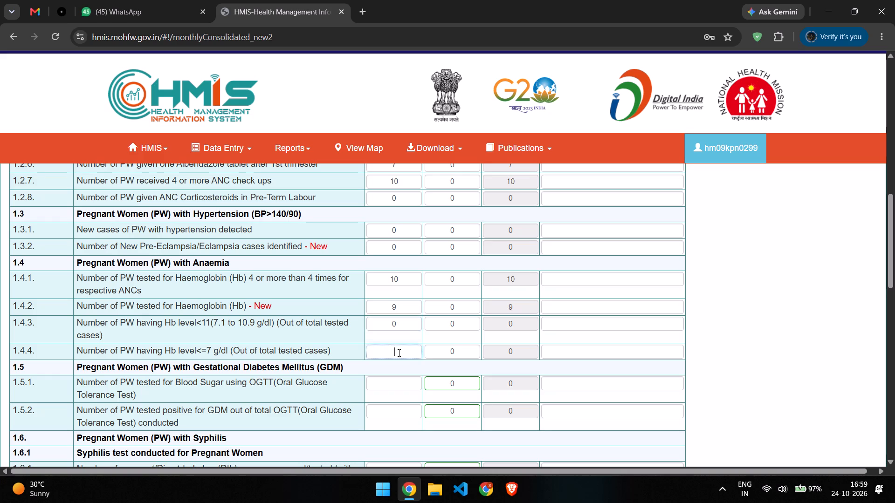
key(0)
Enter the In-Facility gestational diabetes values: 6 for women tested with OGTT (1.5.1) and 0 for GDM positive (1.5.2).
click(398, 380)
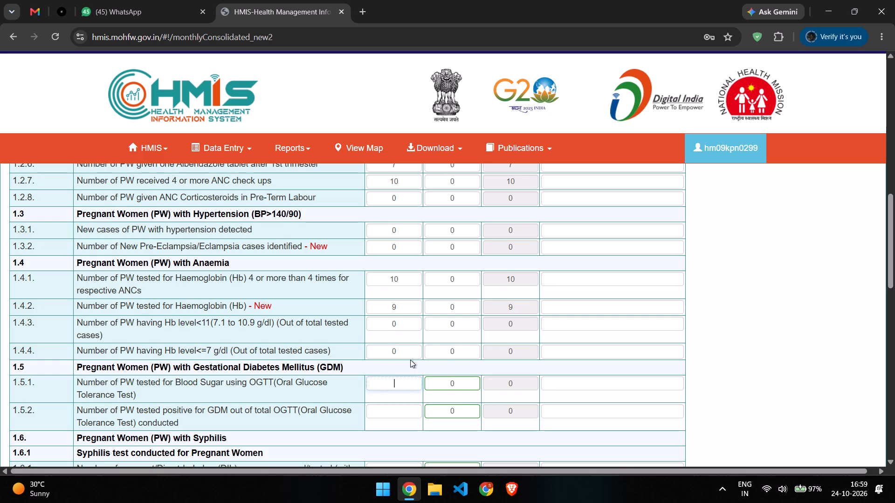
scroll(410, 355, down, 2)
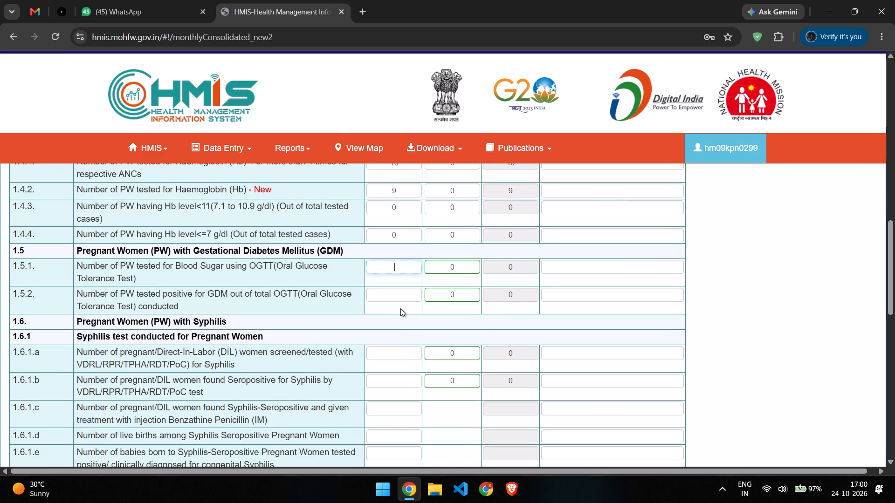
scroll(400, 308, down, 2)
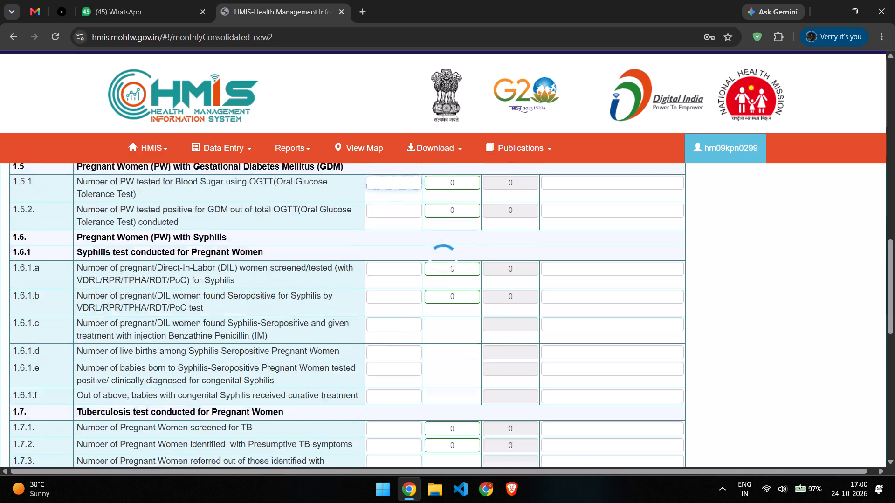
scroll(400, 308, down, 2)
scroll(400, 308, up, 5)
scroll(400, 308, down, 1)
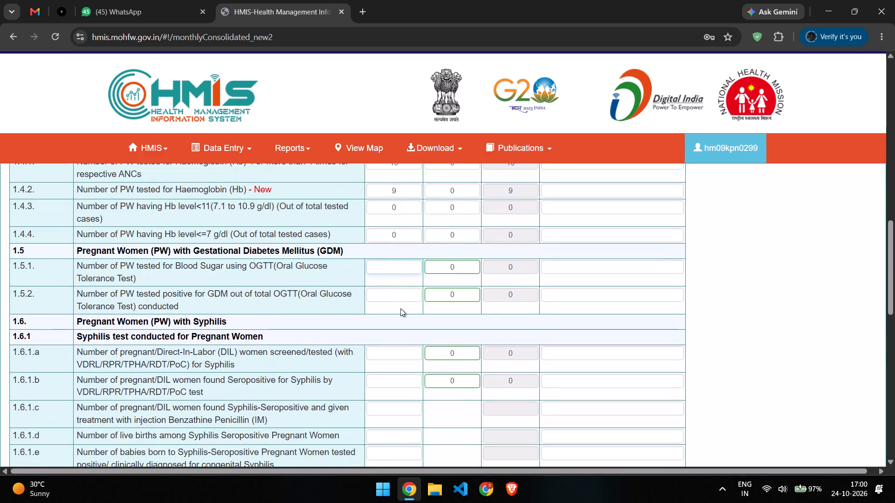
key(6)
click(404, 295)
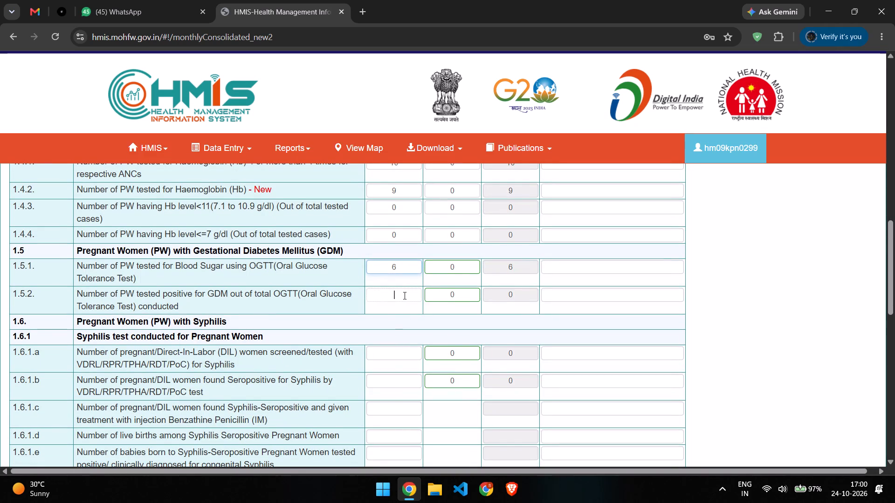
key(0)
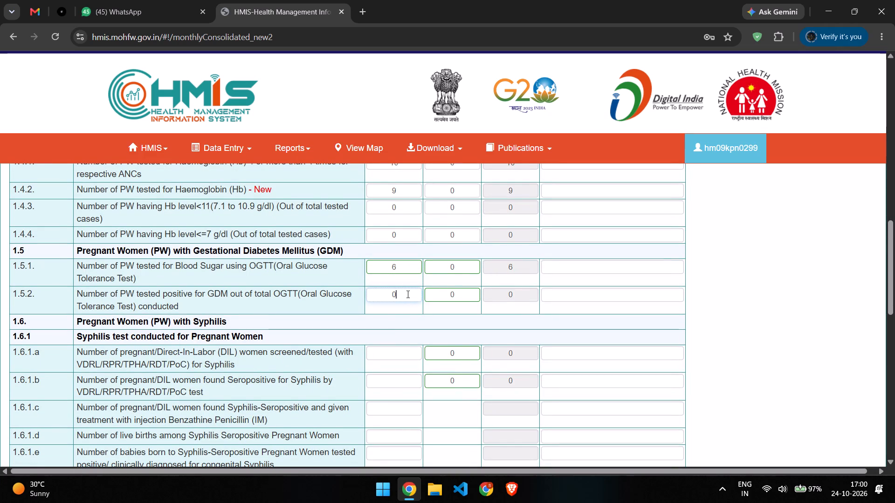
Enter the In-Facility syphilis values: 6 for women screened (1.6.1.a) and 0 for each of indicators 1.6.1.b to 1.6.1.f.
click(393, 353)
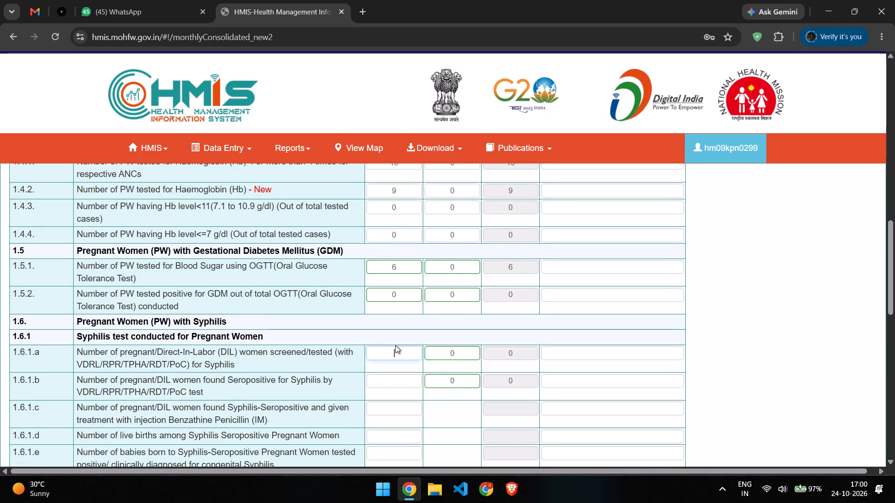
key(6)
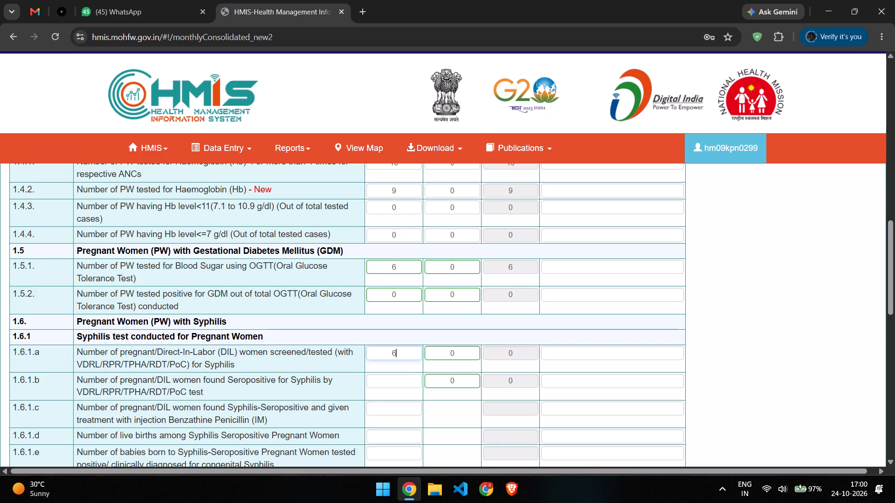
click(400, 378)
key(0)
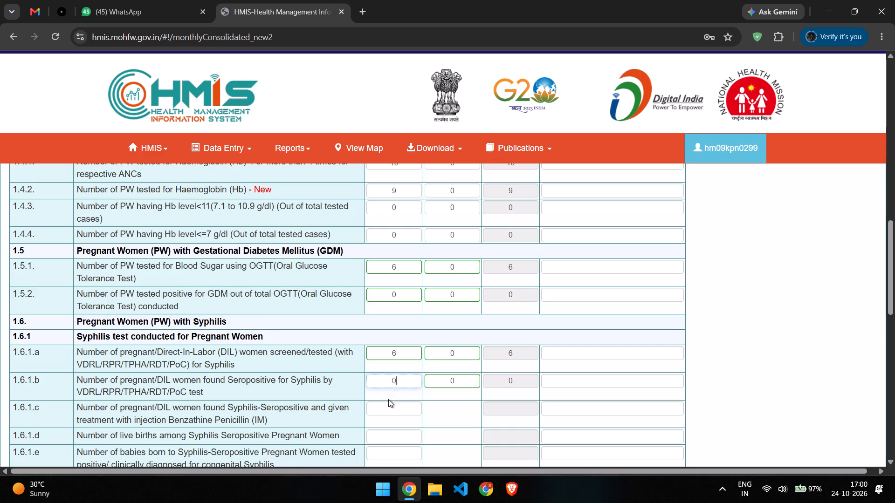
click(387, 406)
key(0)
click(386, 436)
key(0)
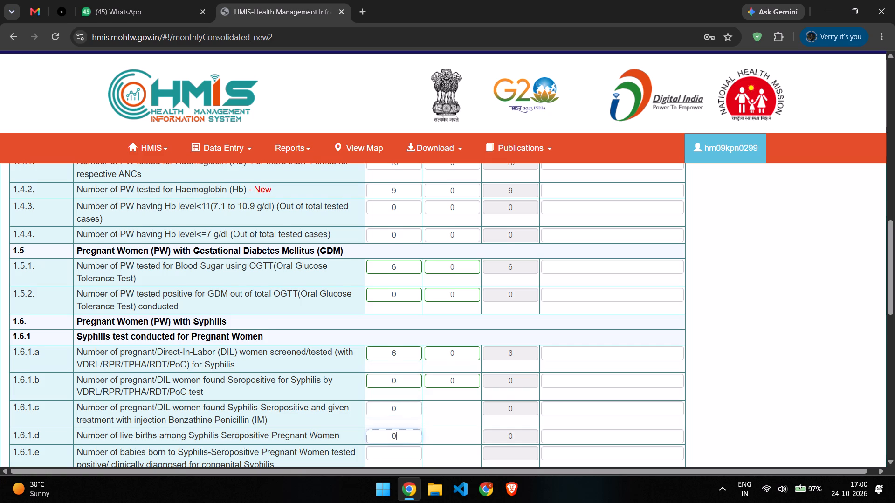
scroll(389, 433, down, 2)
click(398, 334)
key(0)
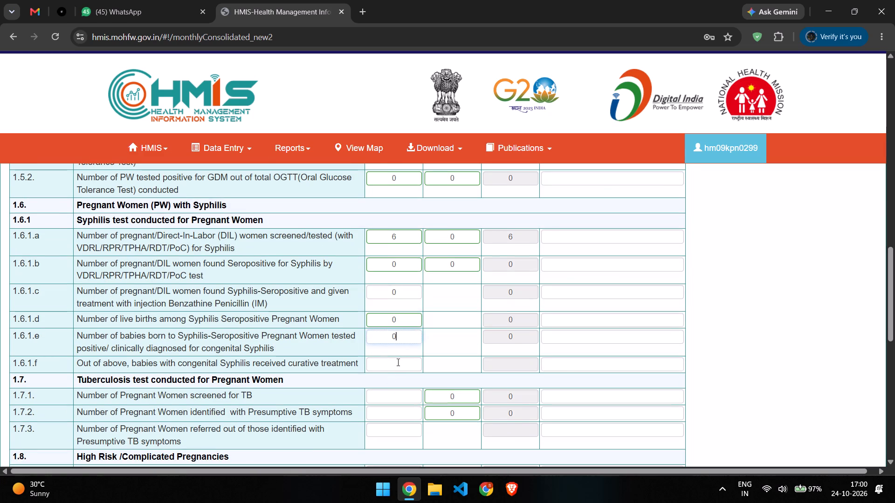
click(397, 365)
key(0)
Enter the In-Facility tuberculosis values: 6 for women screened (1.7.1) and 0 for indicators 1.7.2 and 1.7.3.
click(394, 398)
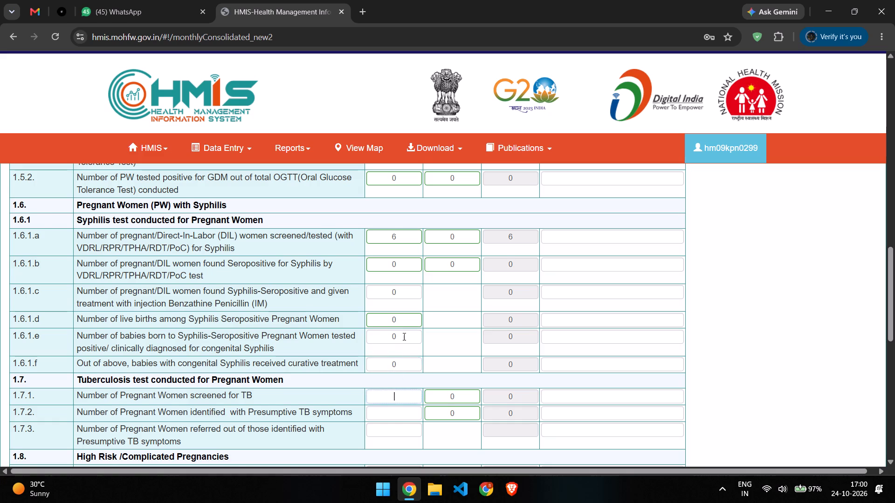
scroll(404, 334, down, 2)
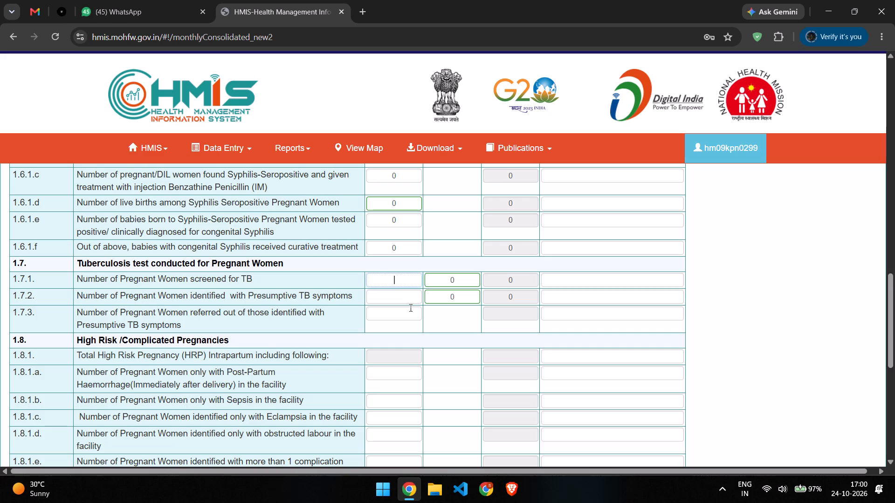
key(6)
click(381, 300)
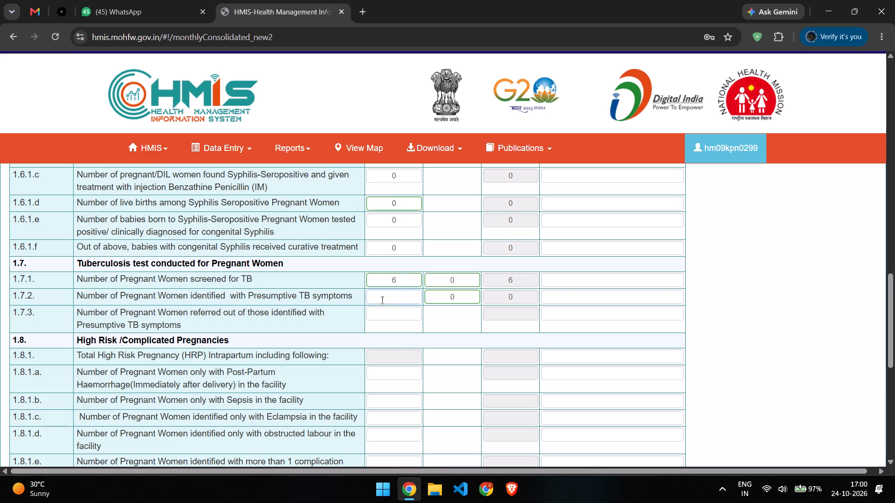
key(0)
click(389, 315)
key(0)
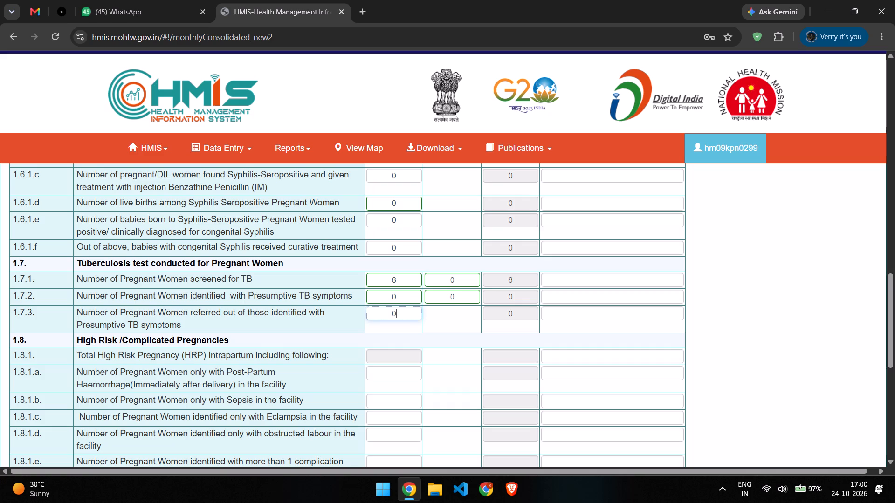
Enter 0 as the In-Facility value for each intrapartum high-risk pregnancy complication, indicators 1.8.1.a to 1.8.1.e.
click(392, 357)
click(396, 373)
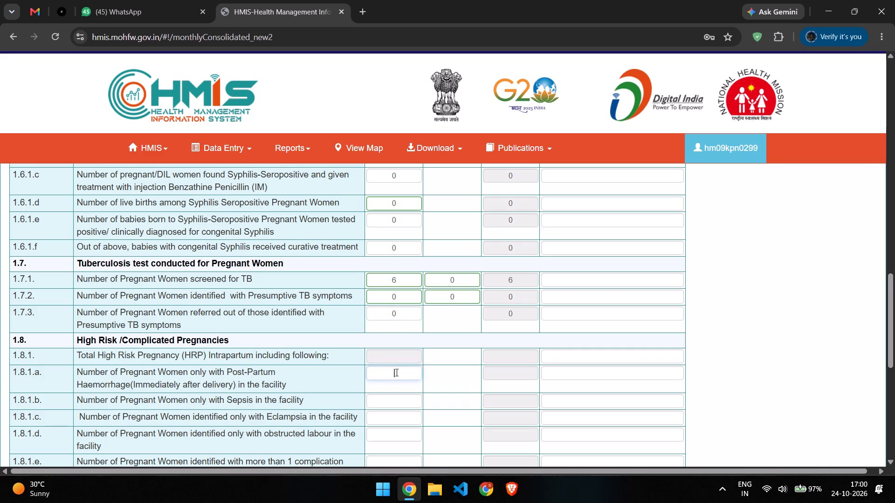
scroll(399, 362, down, 2)
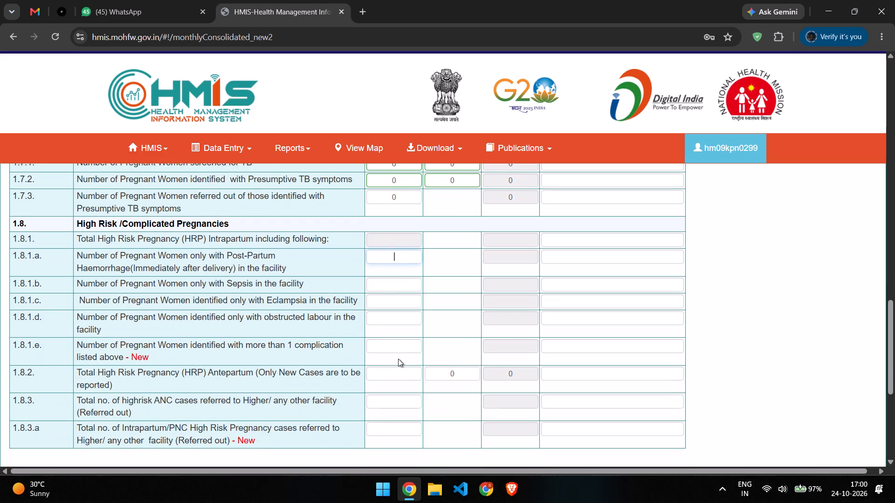
key(0)
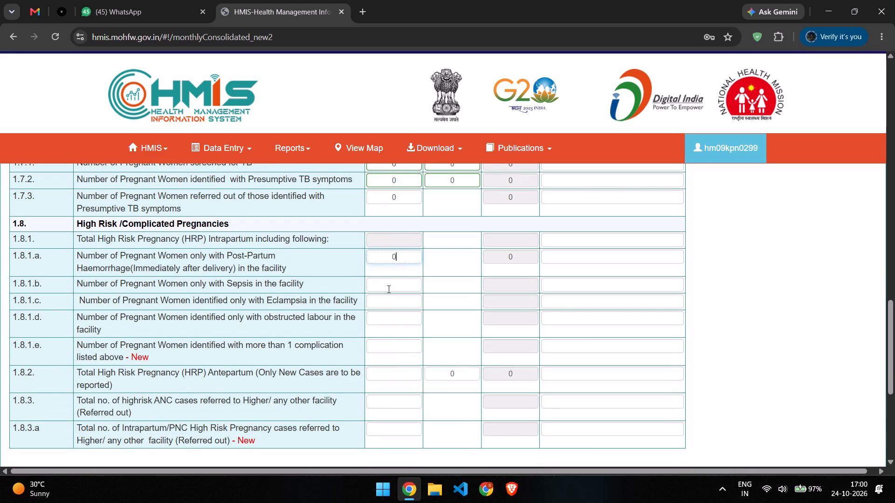
click(389, 287)
key(0)
click(393, 297)
key(0)
click(396, 320)
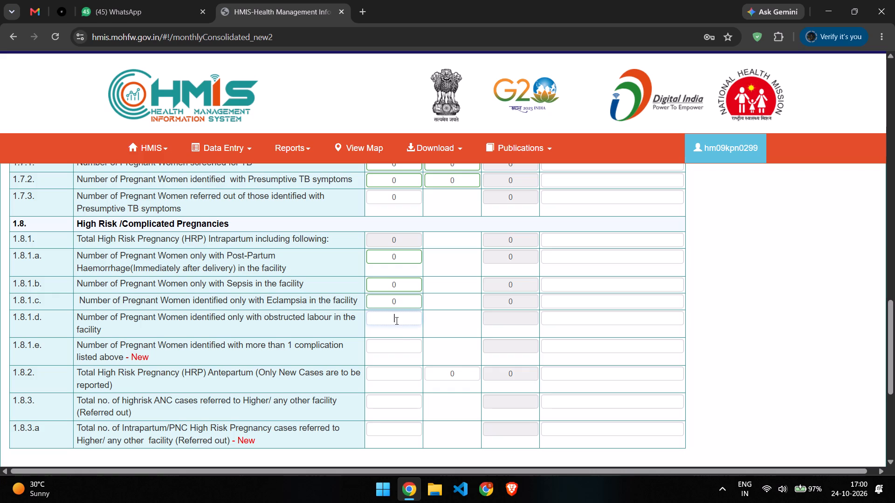
key(0)
click(398, 344)
key(0)
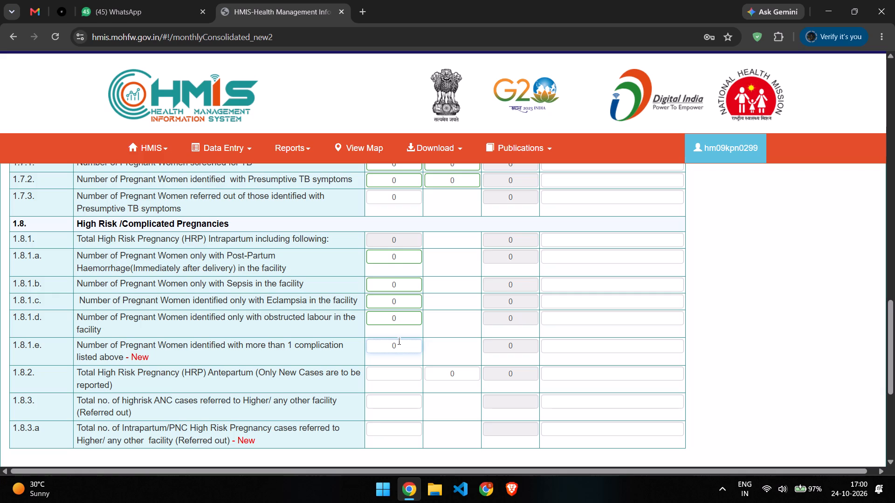
Enter 0 as the In-Facility value for antepartum high-risk pregnancies (1.8.2) and the referred-out cases 1.8.3 and 1.8.3.a.
click(393, 372)
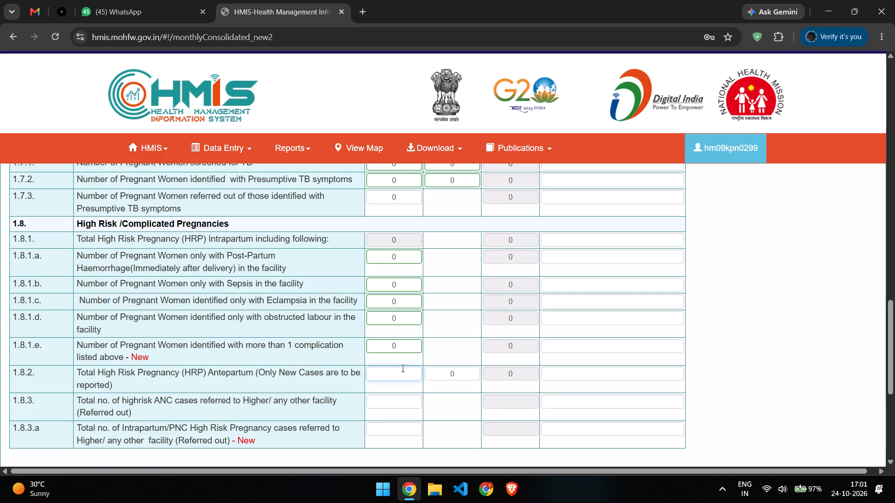
key(0)
click(404, 401)
scroll(405, 397, down, 2)
key(0)
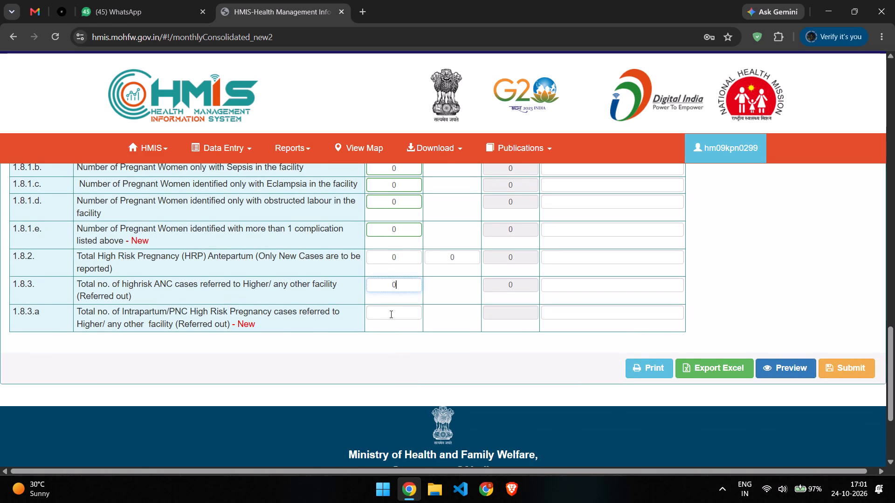
click(391, 315)
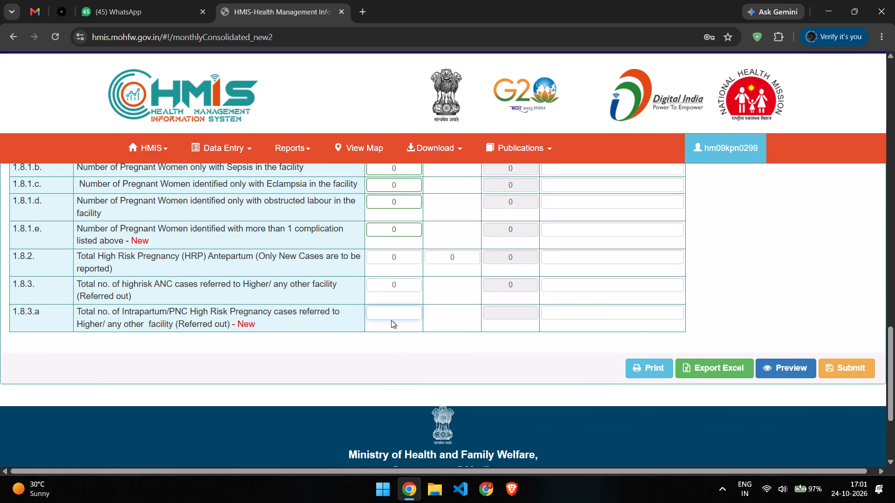
key(0)
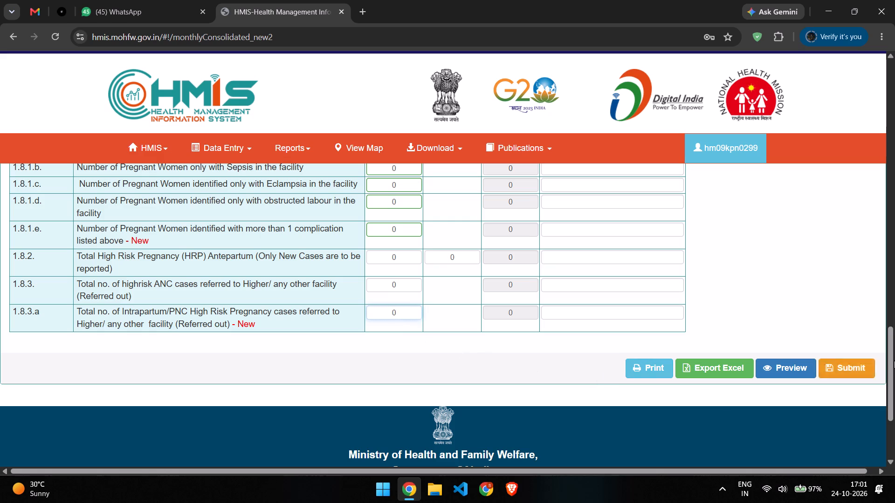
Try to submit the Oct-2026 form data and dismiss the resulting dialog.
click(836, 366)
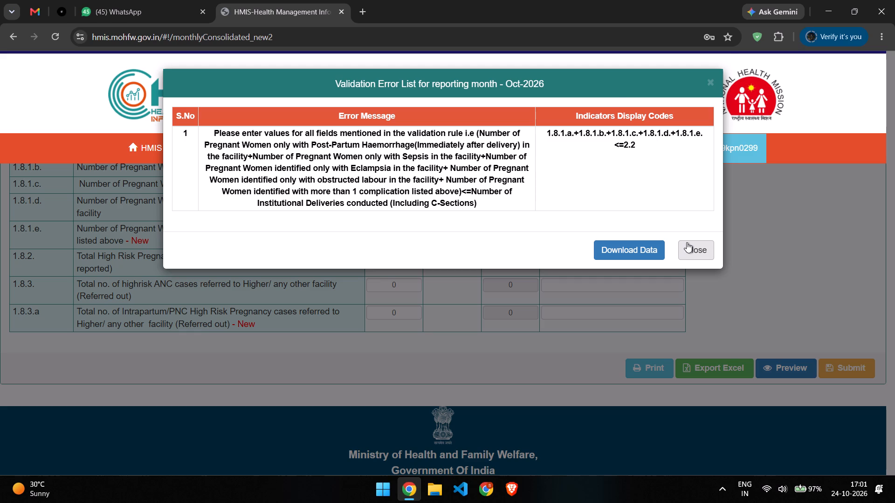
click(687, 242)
Open the Part-A M2-M4 section of the monthly form.
scroll(321, 243, up, 20)
scroll(321, 243, up, 1)
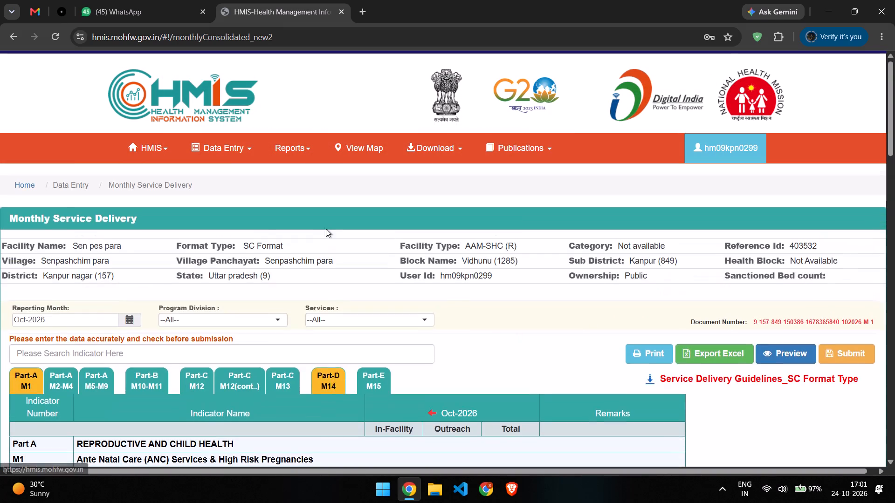
click(65, 377)
scroll(260, 293, down, 1)
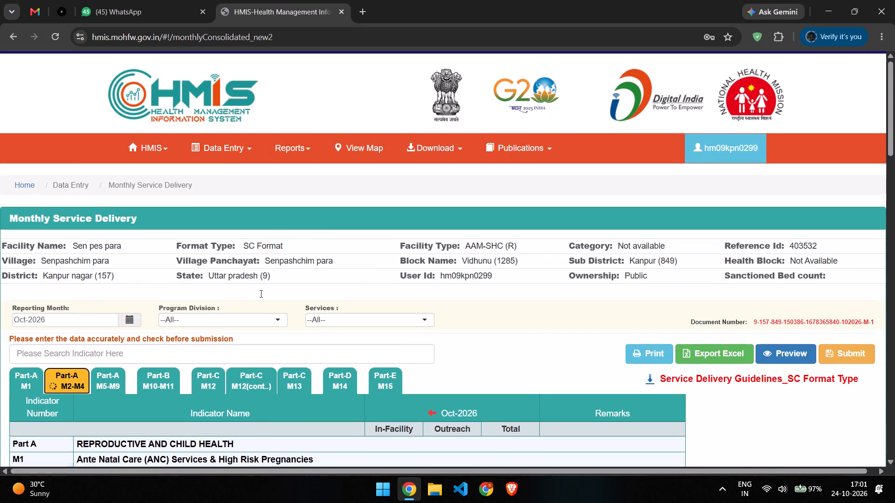
scroll(260, 293, down, 2)
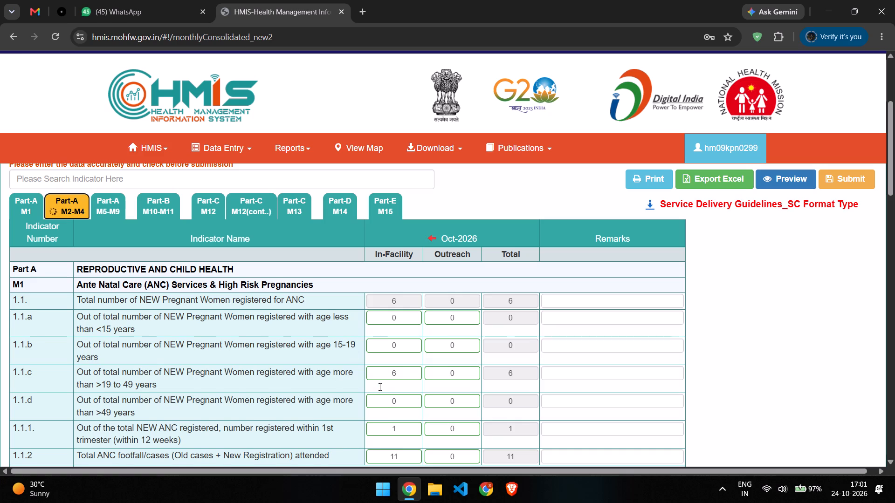
Enter the Outreach values for home deliveries: 0 for SBA-attended (2.1.1.a), 9 for Non SBA (2.1.1.b) and 0 for Misoprostol (2.1.2).
click(437, 315)
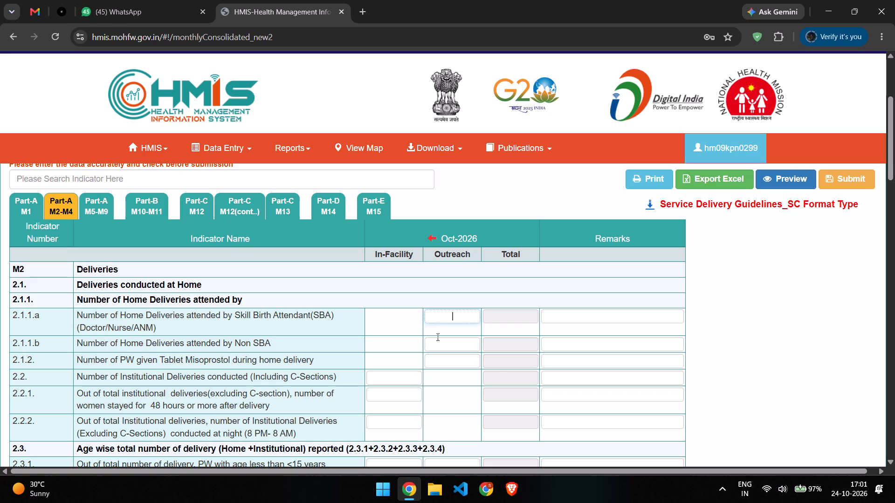
key(0)
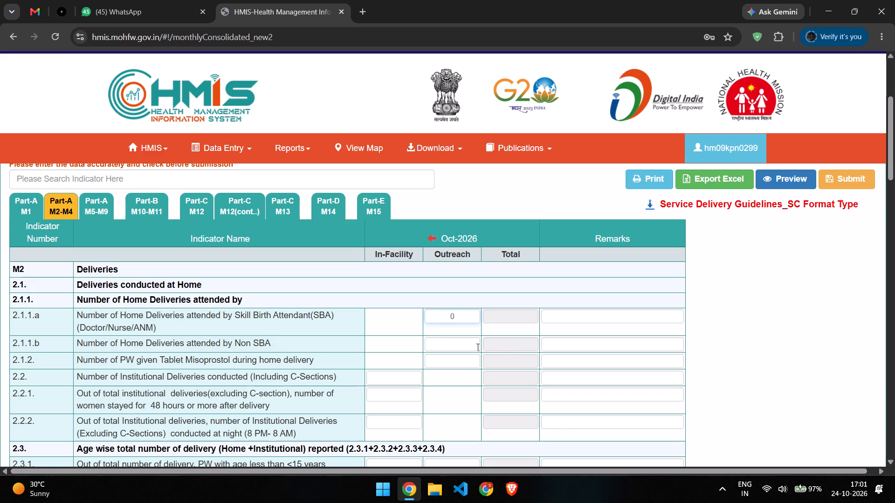
key(BackSpace)
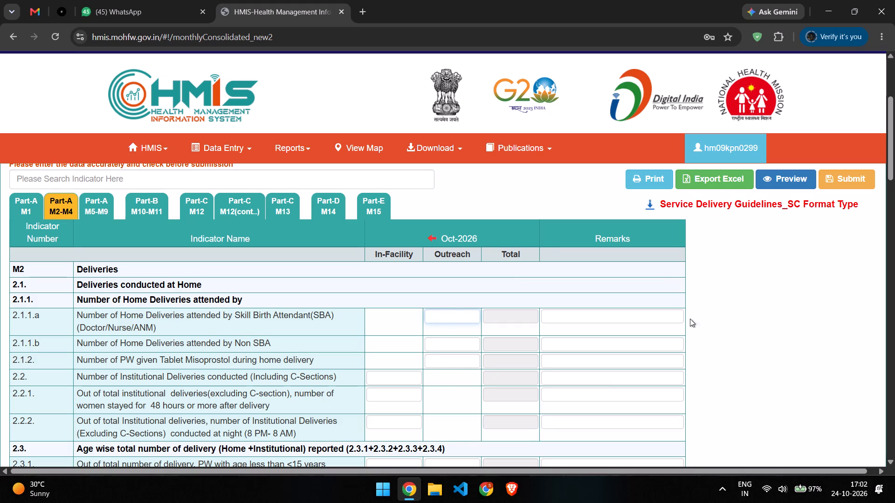
key(0)
click(464, 345)
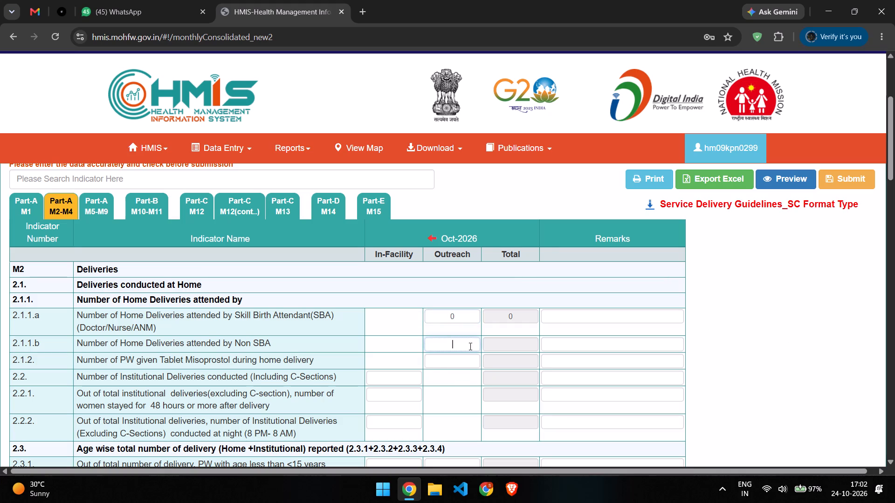
key(9)
click(454, 361)
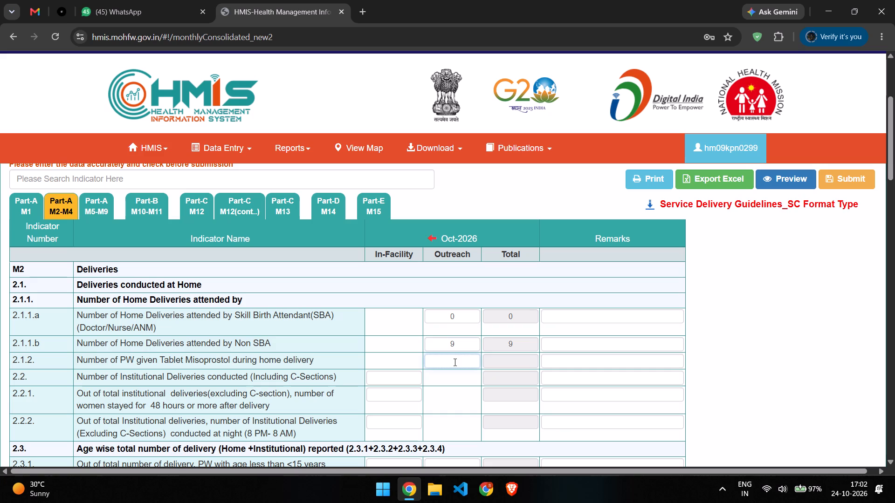
key(0)
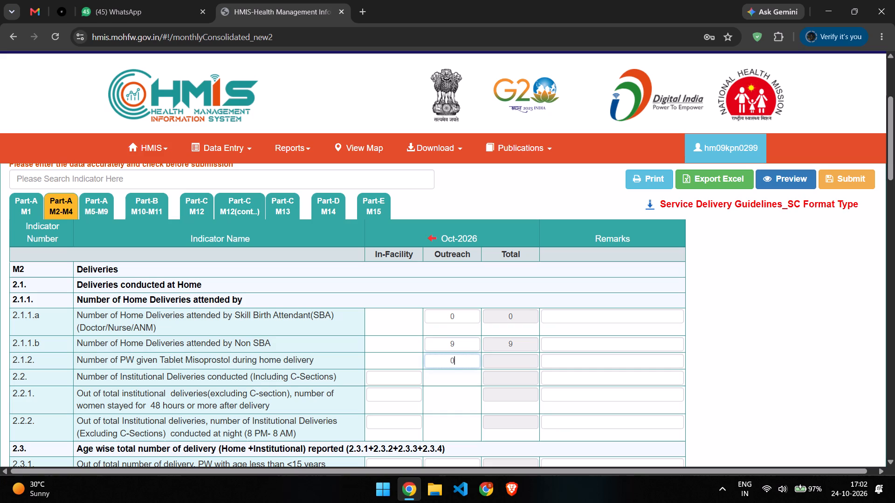
Enter 0 as the In-Facility value for the institutional delivery indicators 2.2, 2.2.1 and 2.2.2.
click(406, 378)
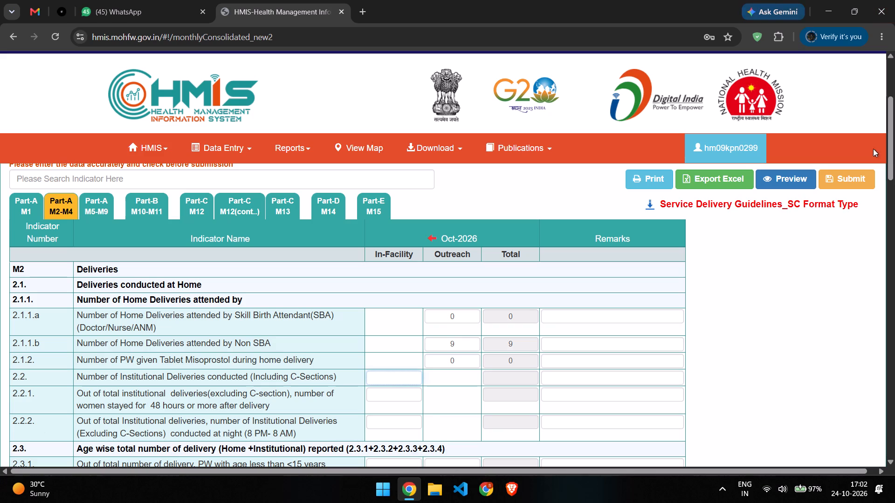
key(0)
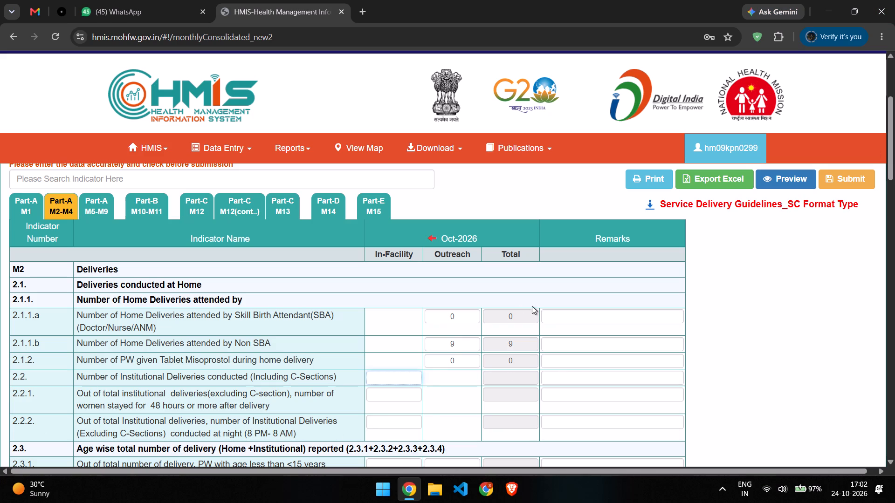
click(408, 399)
key(0)
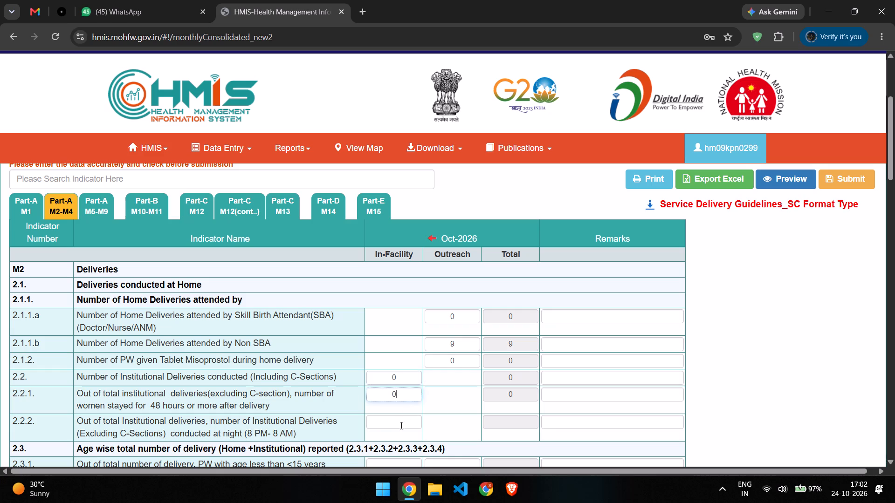
click(398, 421)
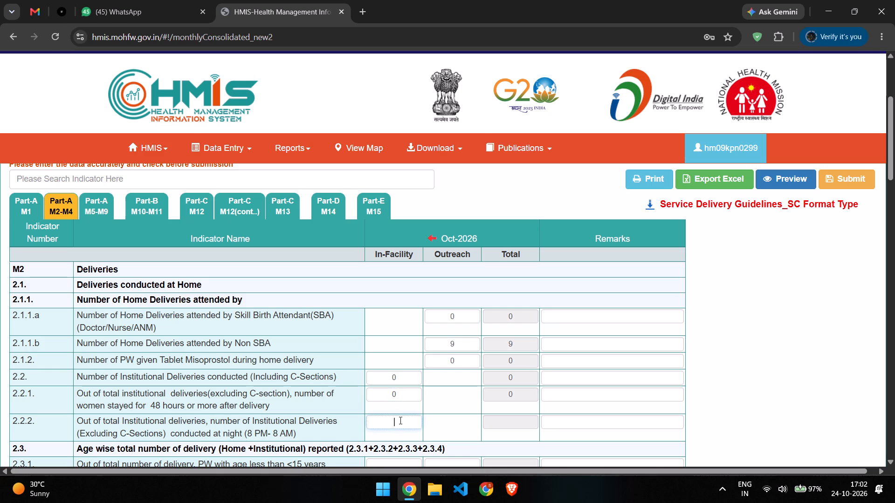
scroll(399, 420, down, 3)
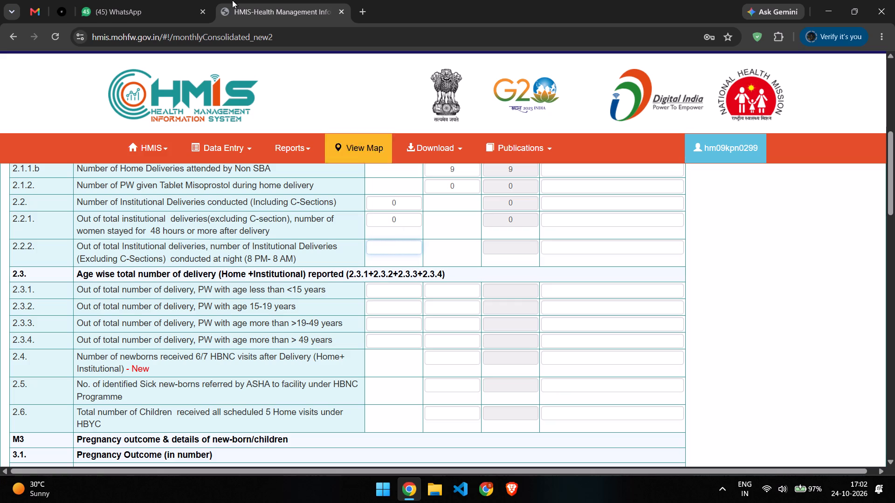
key(0)
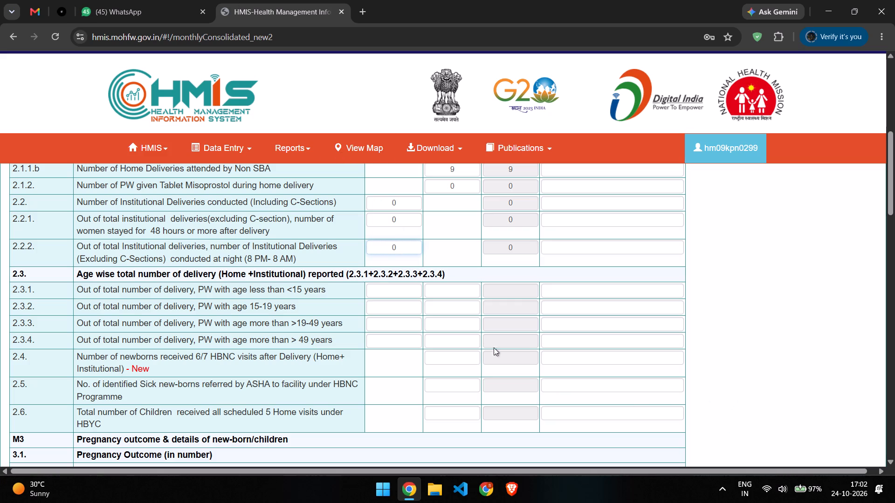
Enter 0 for deliveries under 15 years (2.3.1) in both In-Facility and Outreach, and 0 as Outreach for 2.3.2 and 2.3.3.
click(399, 289)
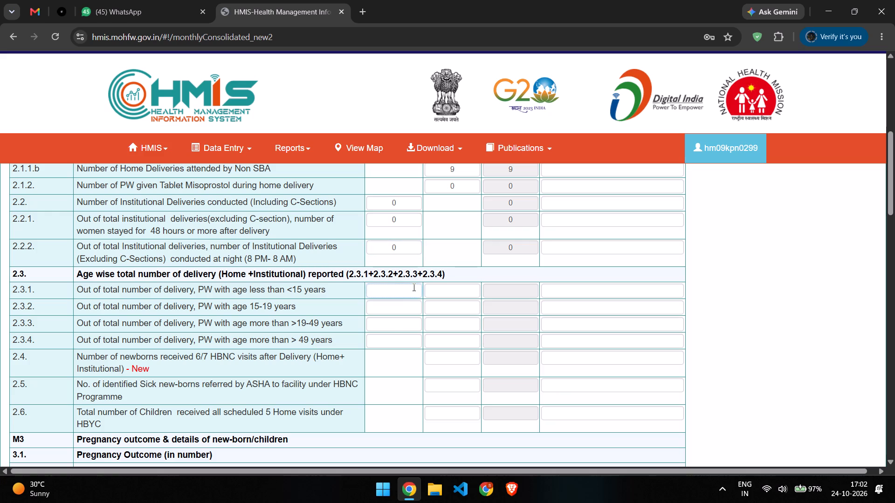
key(0)
click(470, 292)
key(0)
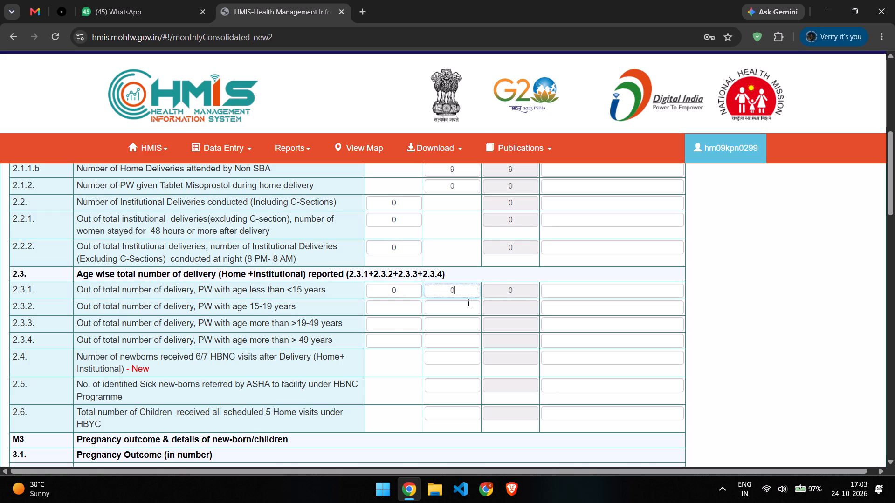
click(465, 306)
key(0)
click(459, 320)
key(0)
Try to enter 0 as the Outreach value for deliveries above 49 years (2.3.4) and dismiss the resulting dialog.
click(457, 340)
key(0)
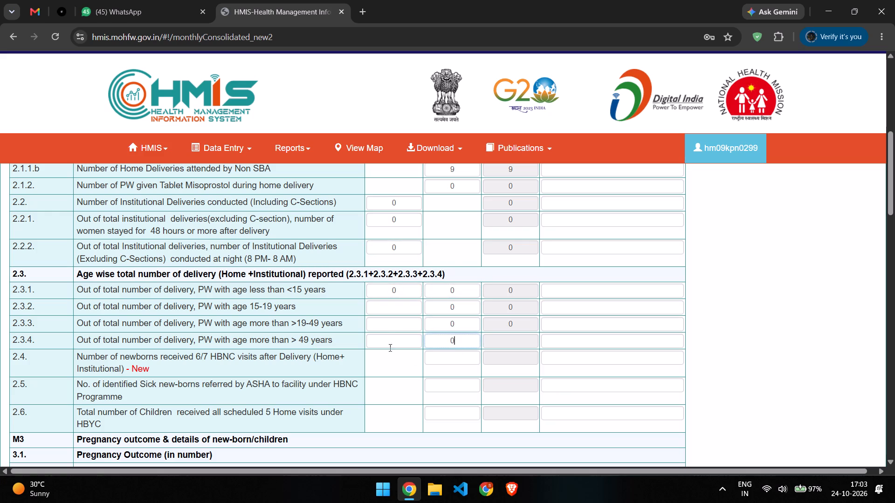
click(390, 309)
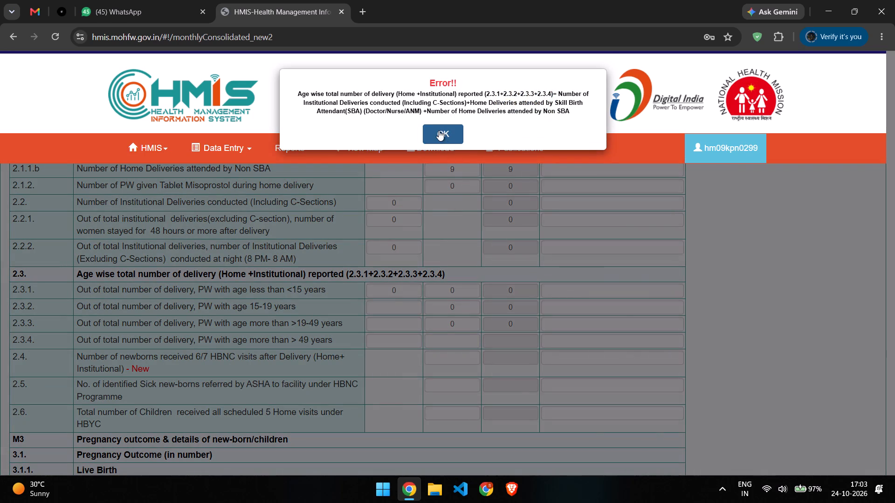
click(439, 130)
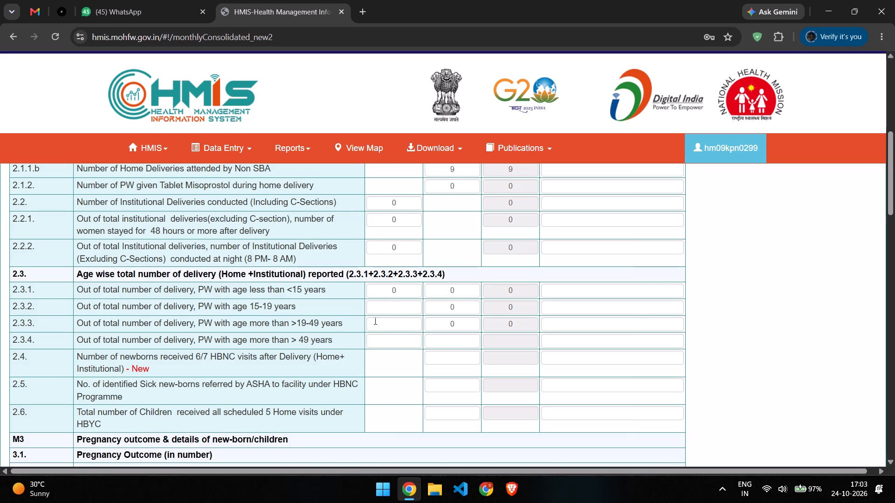
Enter 0 as the In-Facility value for the age-wise delivery indicators 2.3.2, 2.3.3 and 2.3.4.
click(388, 301)
key(0)
click(387, 324)
key(0)
key(0)
click(391, 340)
key(0)
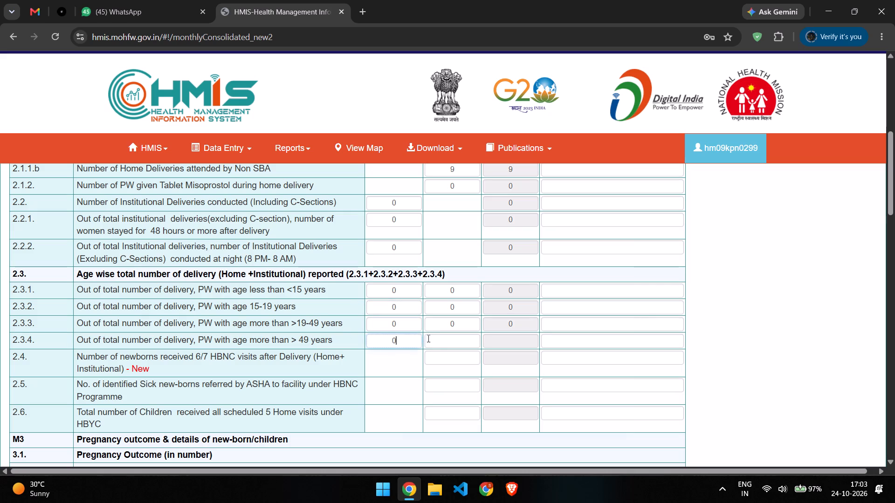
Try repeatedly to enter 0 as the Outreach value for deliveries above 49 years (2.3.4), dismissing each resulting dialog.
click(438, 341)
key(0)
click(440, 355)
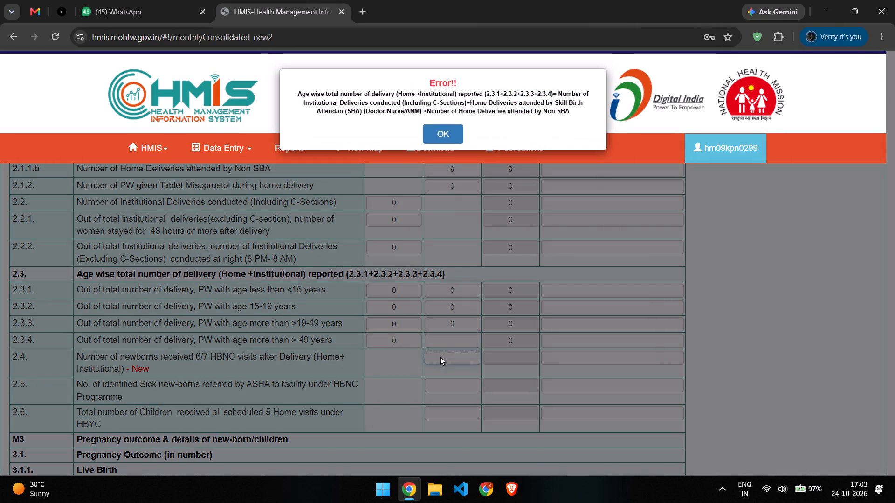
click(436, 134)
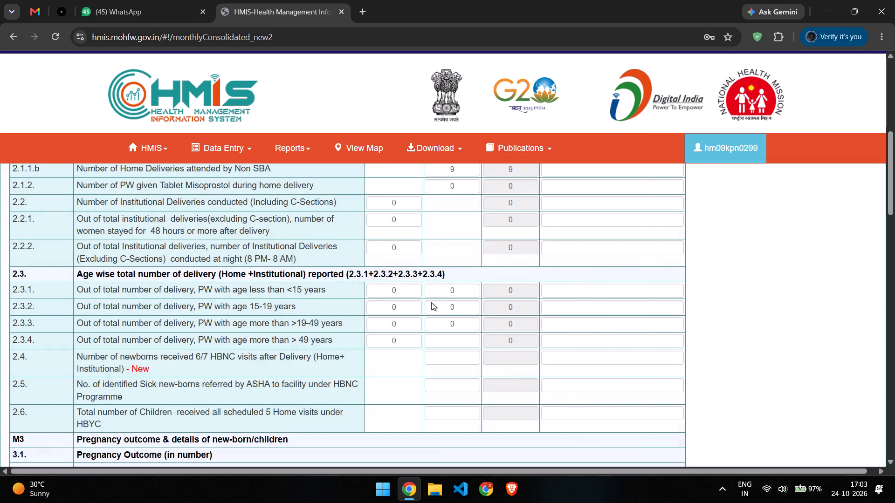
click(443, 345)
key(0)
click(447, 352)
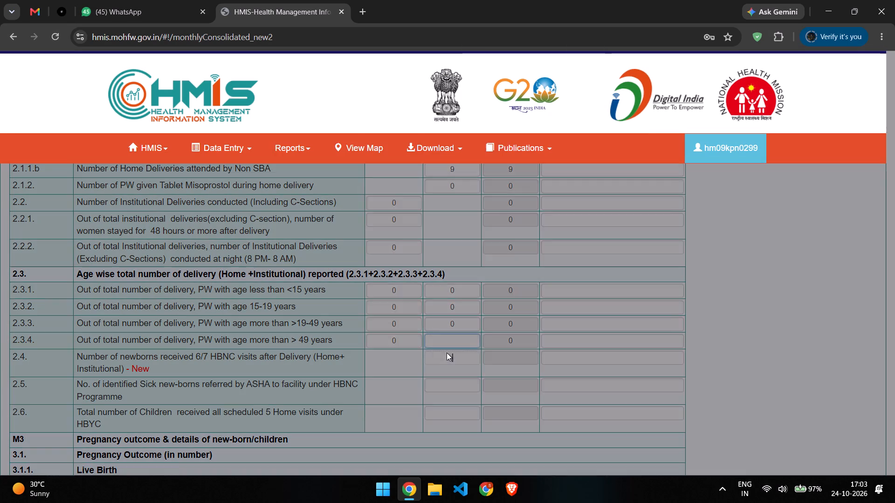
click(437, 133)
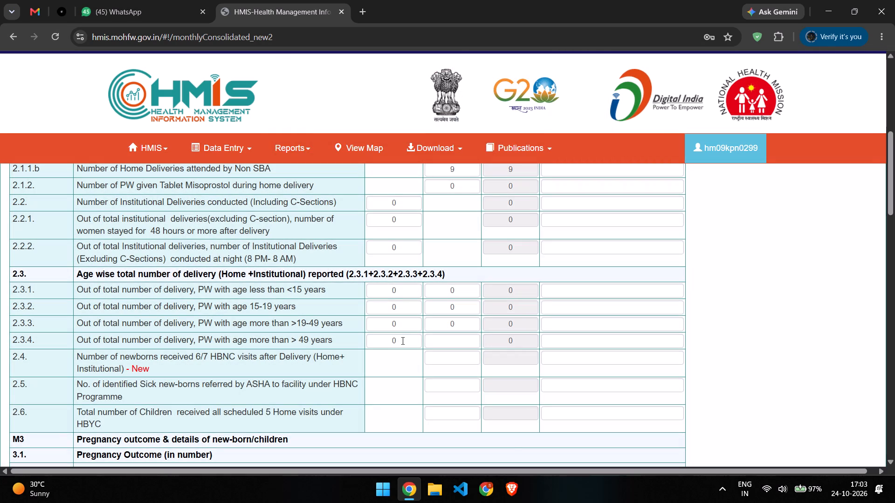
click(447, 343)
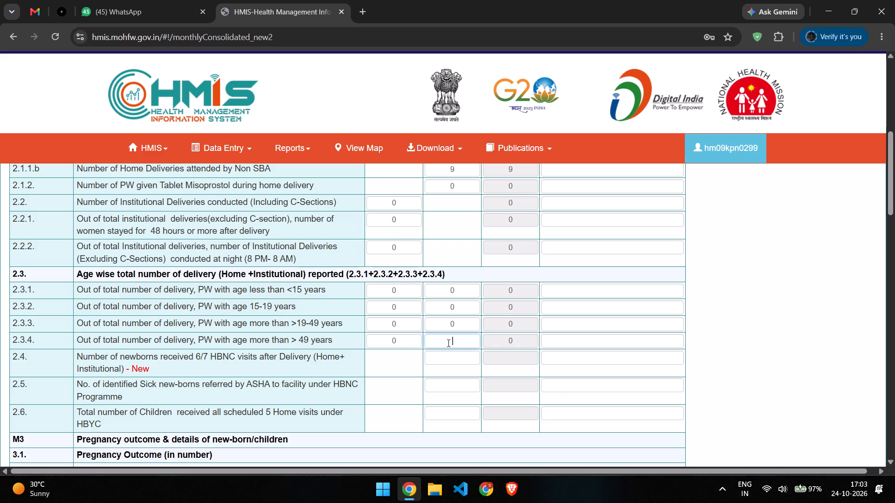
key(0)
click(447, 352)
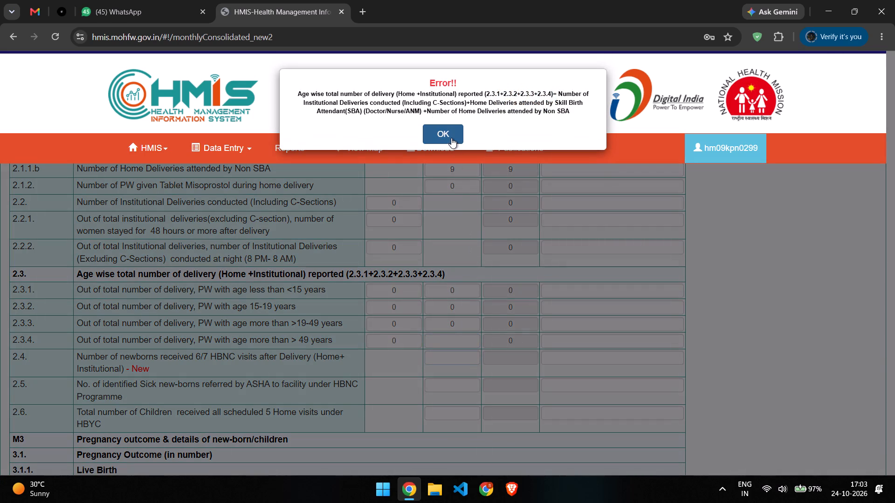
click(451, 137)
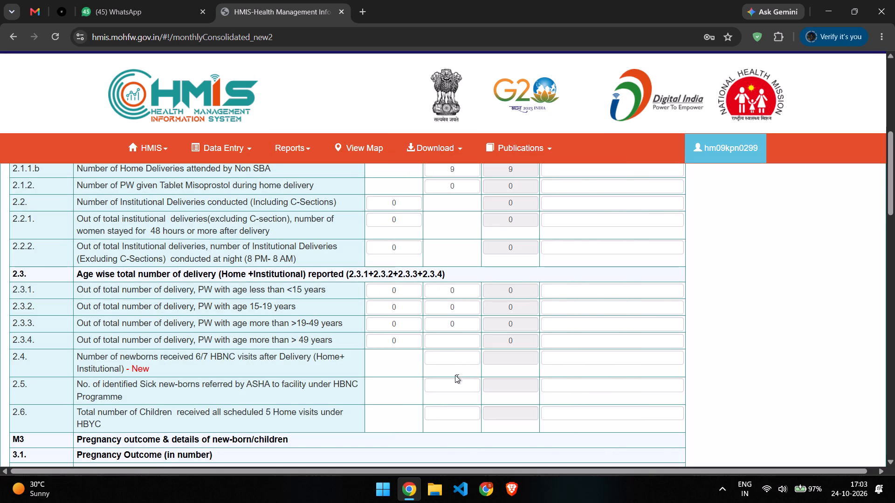
Enter 9 as the Outreach value for newborns who received 6/7 HBNC visits (2.4).
click(453, 355)
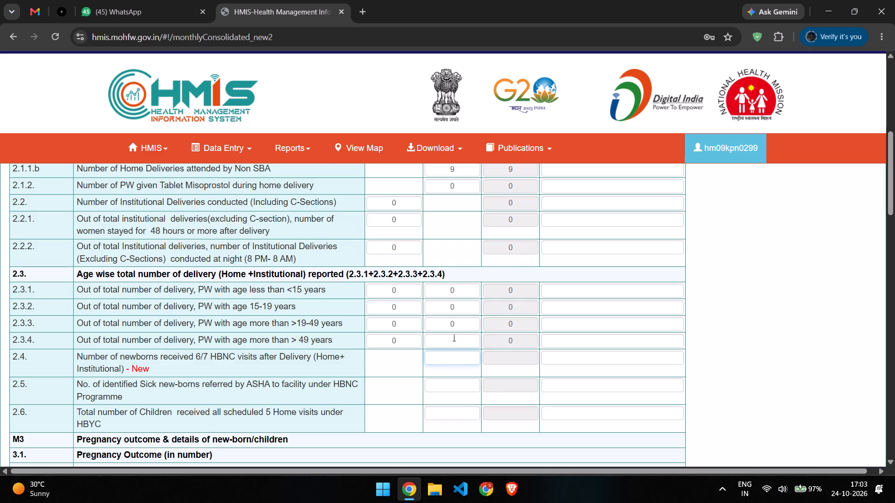
key(9)
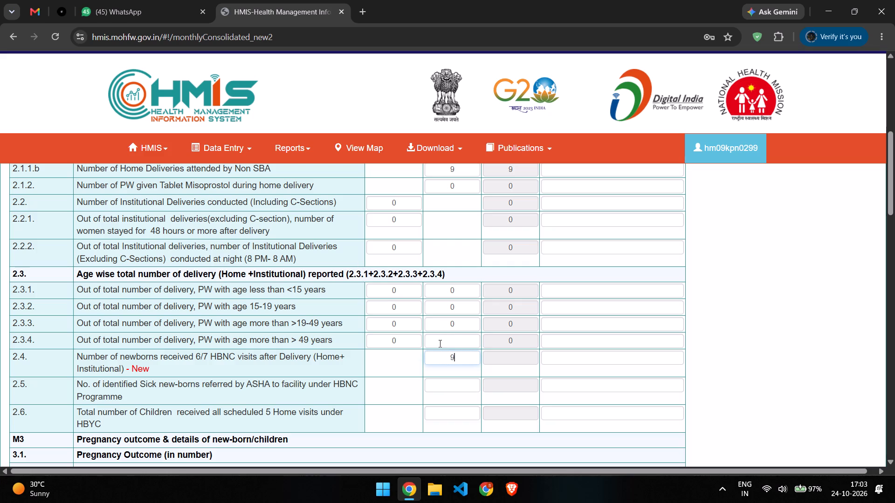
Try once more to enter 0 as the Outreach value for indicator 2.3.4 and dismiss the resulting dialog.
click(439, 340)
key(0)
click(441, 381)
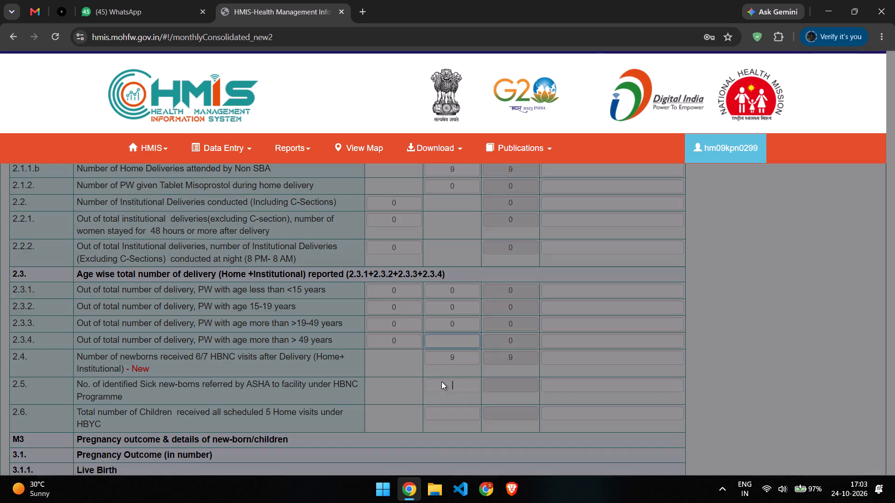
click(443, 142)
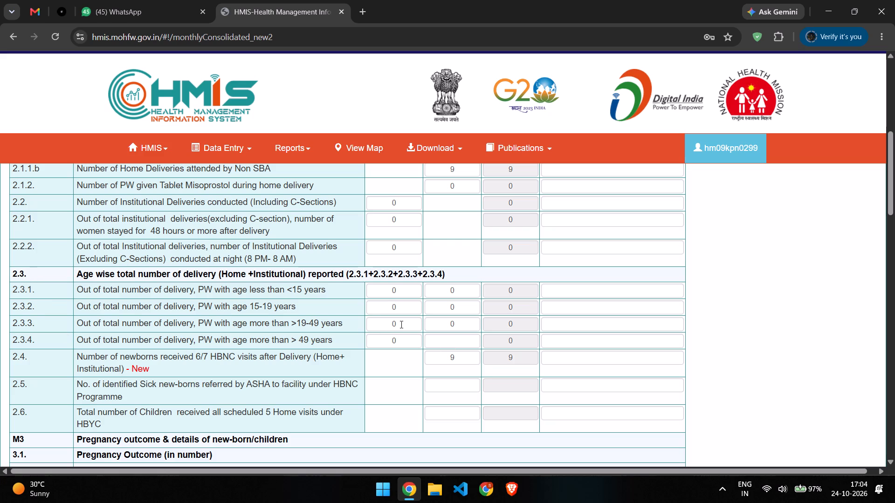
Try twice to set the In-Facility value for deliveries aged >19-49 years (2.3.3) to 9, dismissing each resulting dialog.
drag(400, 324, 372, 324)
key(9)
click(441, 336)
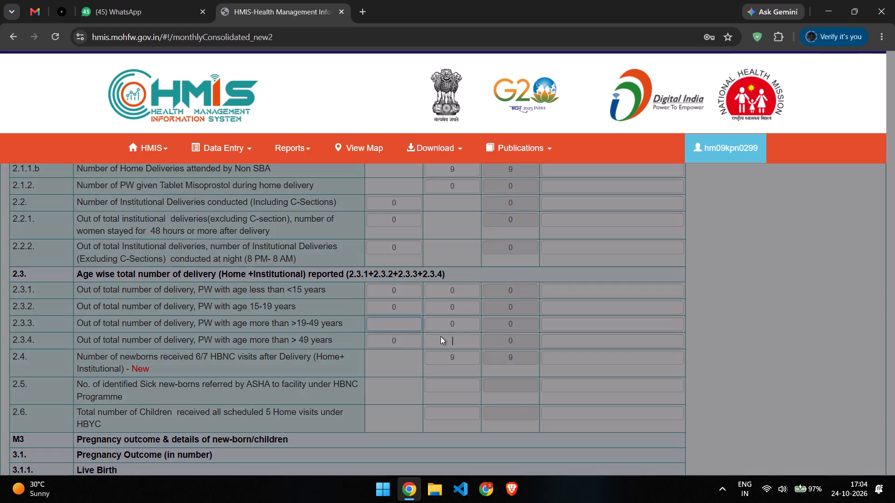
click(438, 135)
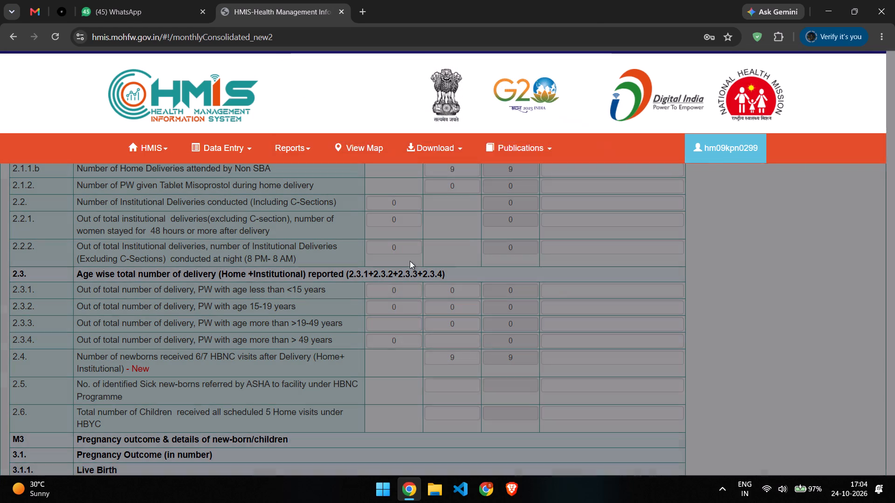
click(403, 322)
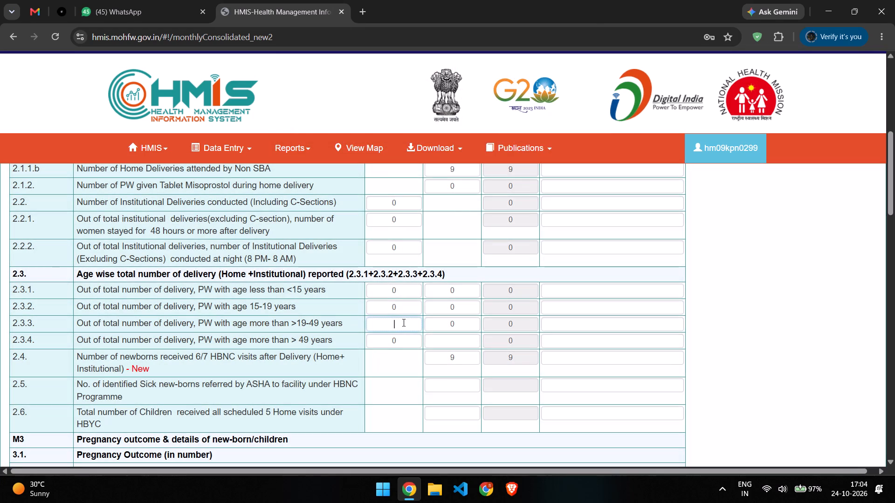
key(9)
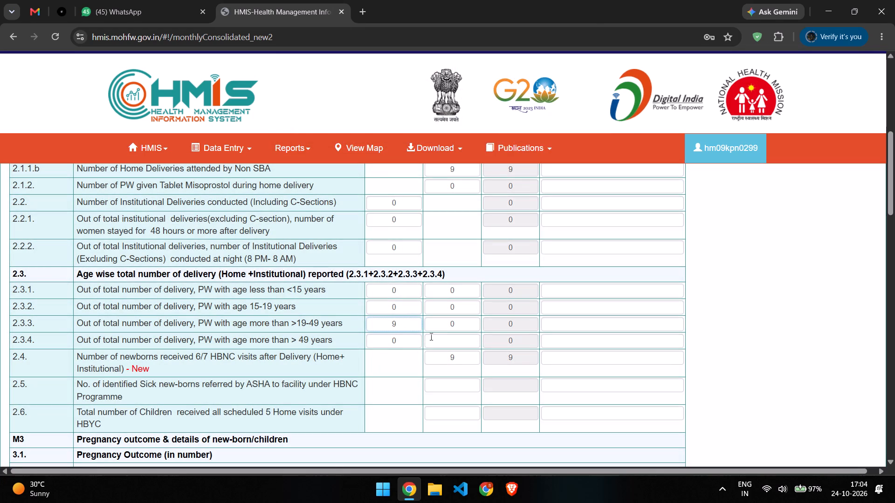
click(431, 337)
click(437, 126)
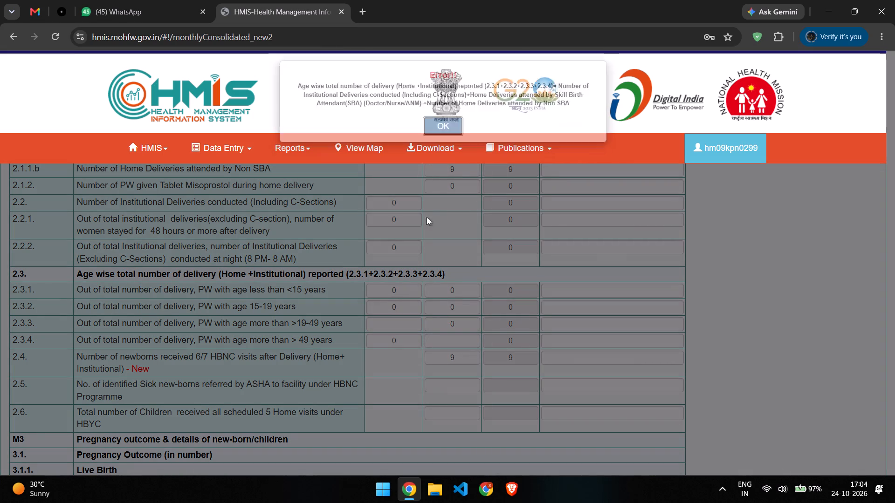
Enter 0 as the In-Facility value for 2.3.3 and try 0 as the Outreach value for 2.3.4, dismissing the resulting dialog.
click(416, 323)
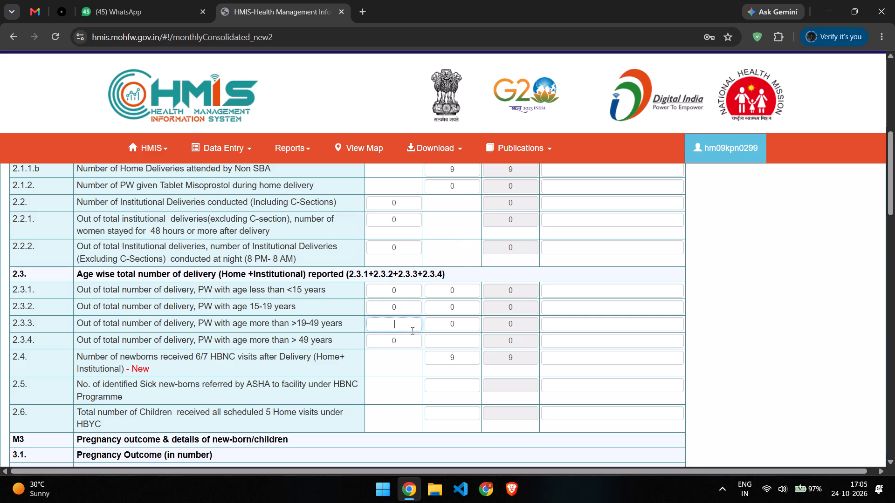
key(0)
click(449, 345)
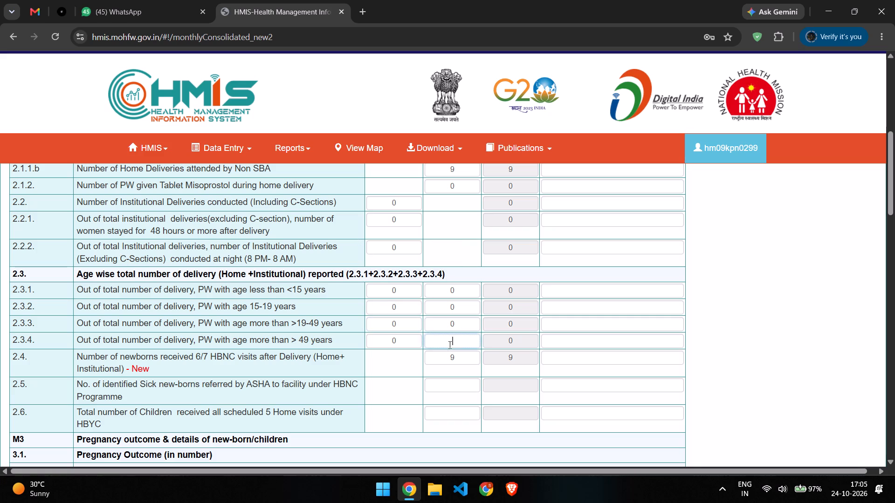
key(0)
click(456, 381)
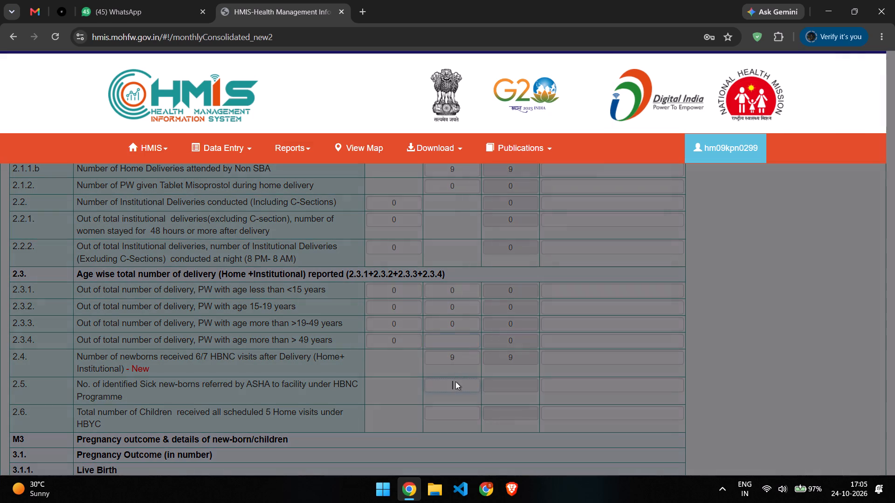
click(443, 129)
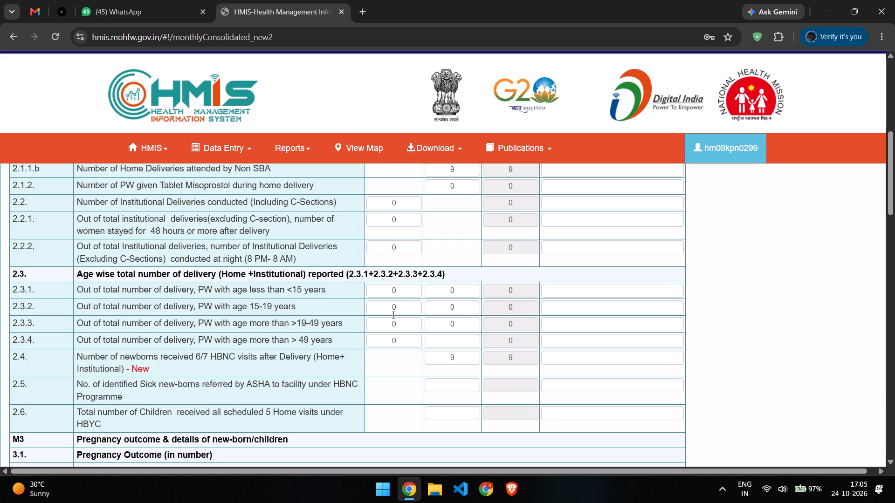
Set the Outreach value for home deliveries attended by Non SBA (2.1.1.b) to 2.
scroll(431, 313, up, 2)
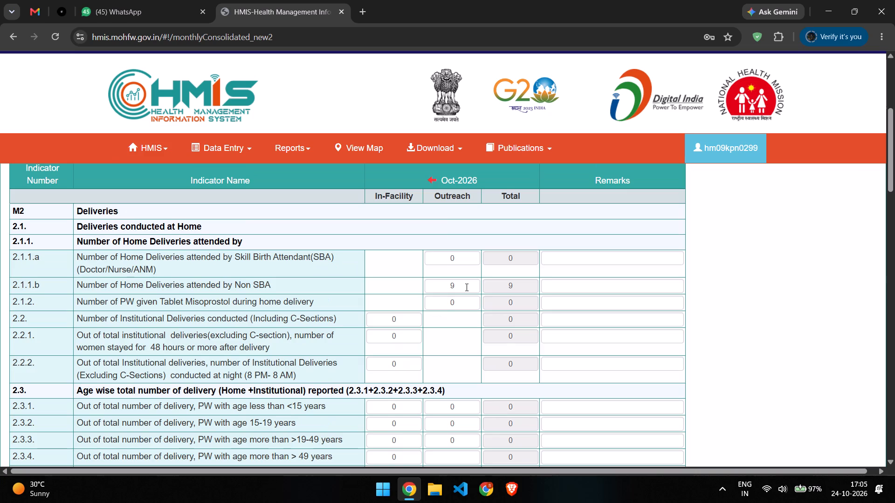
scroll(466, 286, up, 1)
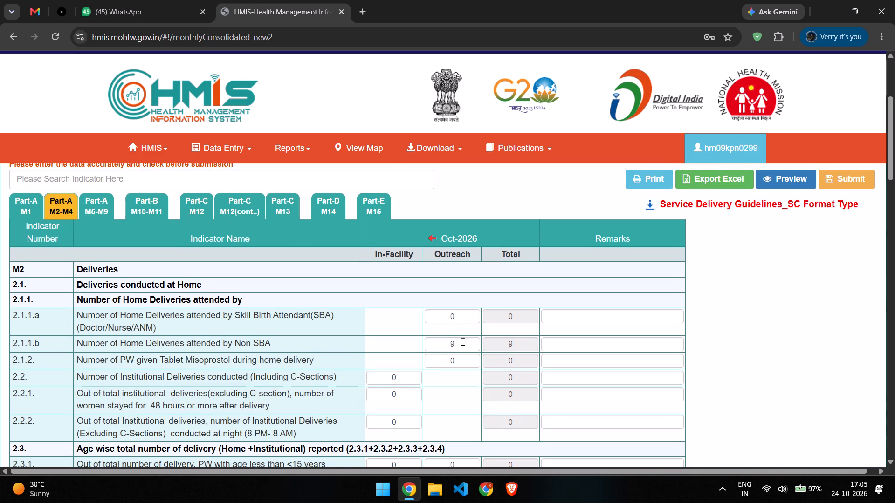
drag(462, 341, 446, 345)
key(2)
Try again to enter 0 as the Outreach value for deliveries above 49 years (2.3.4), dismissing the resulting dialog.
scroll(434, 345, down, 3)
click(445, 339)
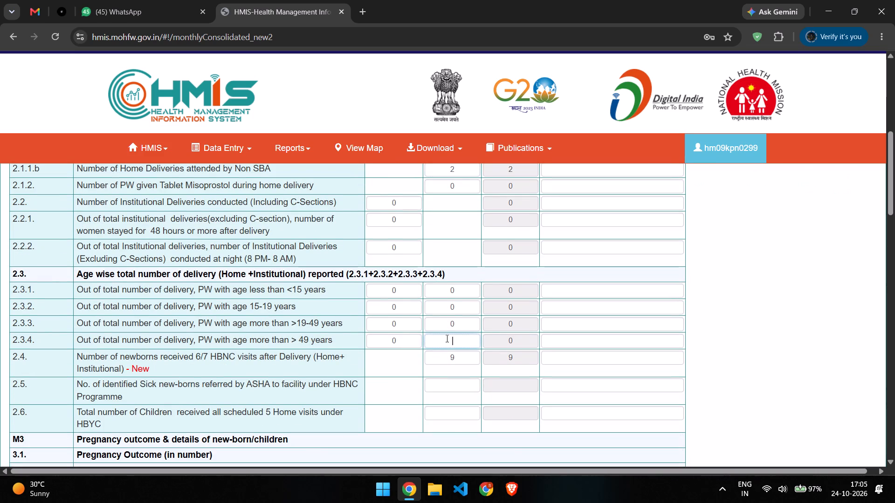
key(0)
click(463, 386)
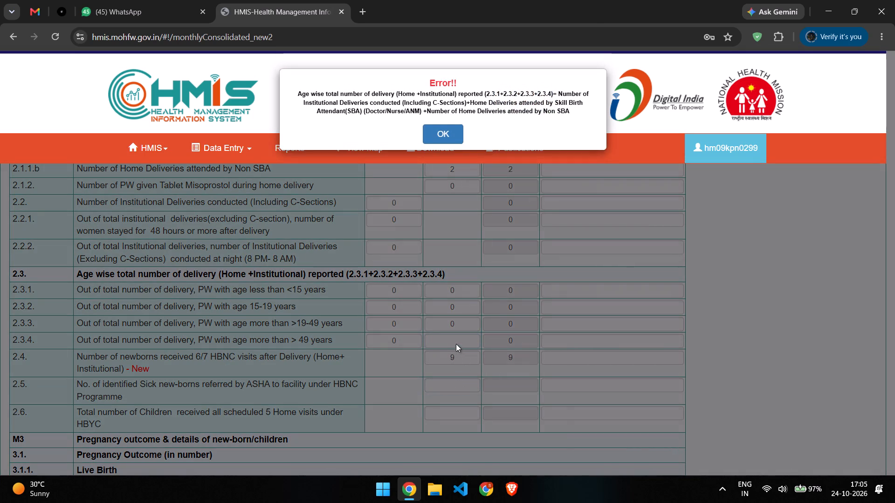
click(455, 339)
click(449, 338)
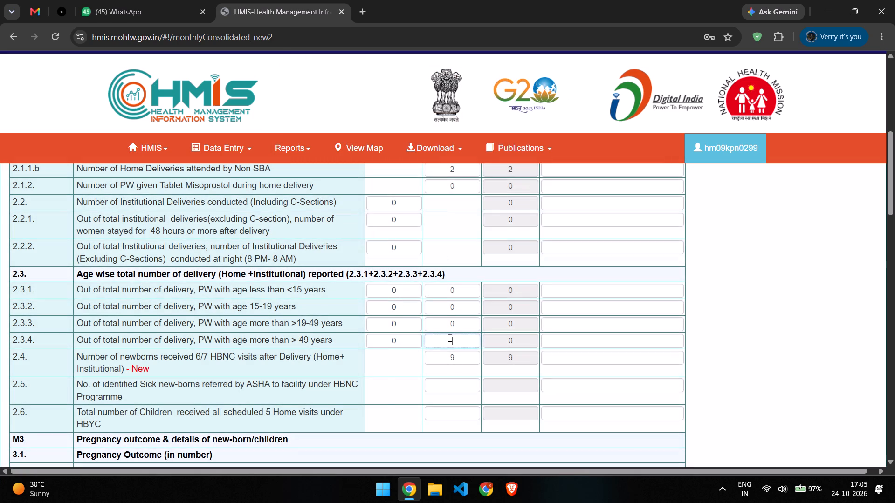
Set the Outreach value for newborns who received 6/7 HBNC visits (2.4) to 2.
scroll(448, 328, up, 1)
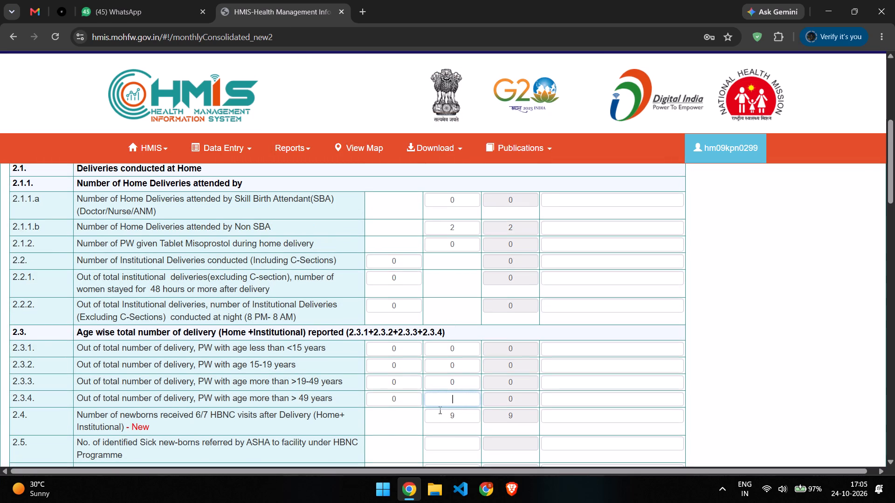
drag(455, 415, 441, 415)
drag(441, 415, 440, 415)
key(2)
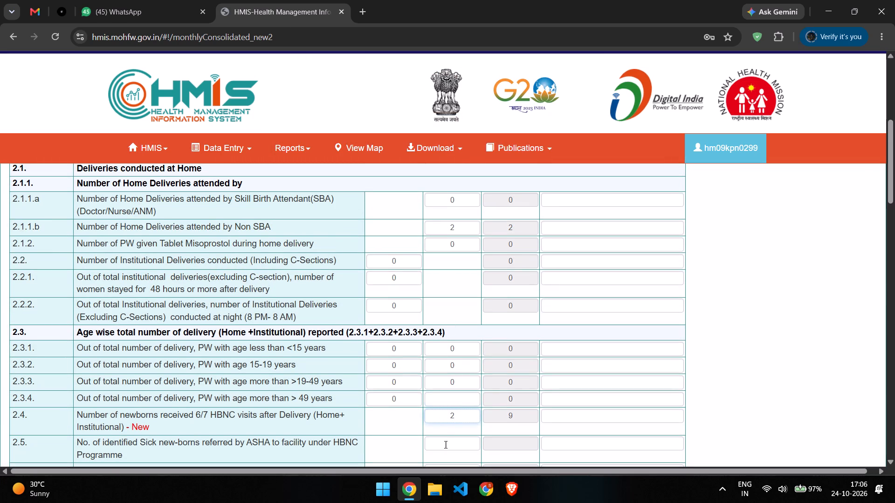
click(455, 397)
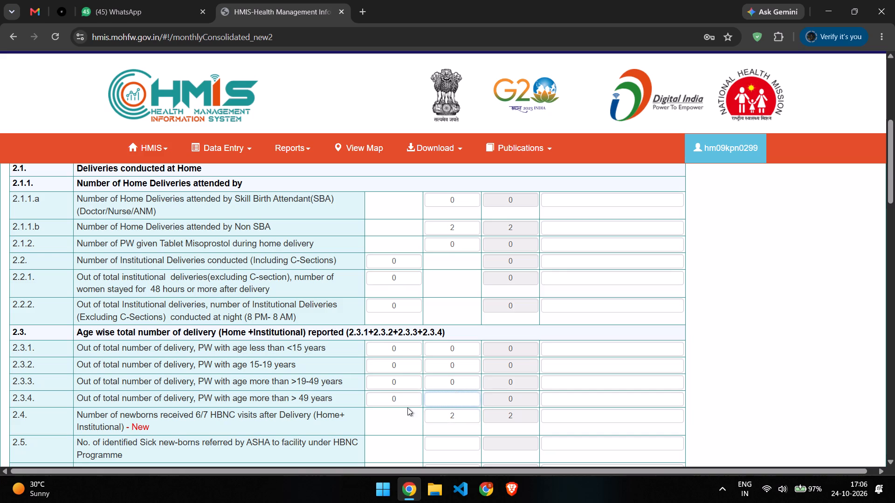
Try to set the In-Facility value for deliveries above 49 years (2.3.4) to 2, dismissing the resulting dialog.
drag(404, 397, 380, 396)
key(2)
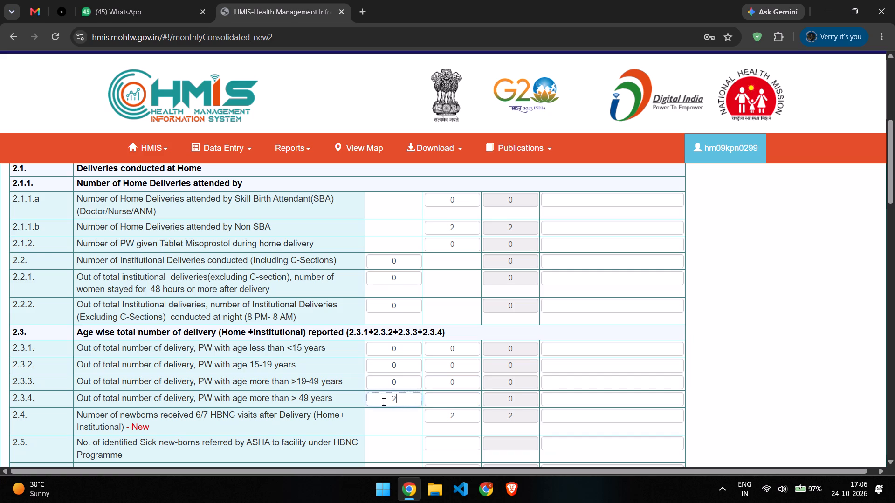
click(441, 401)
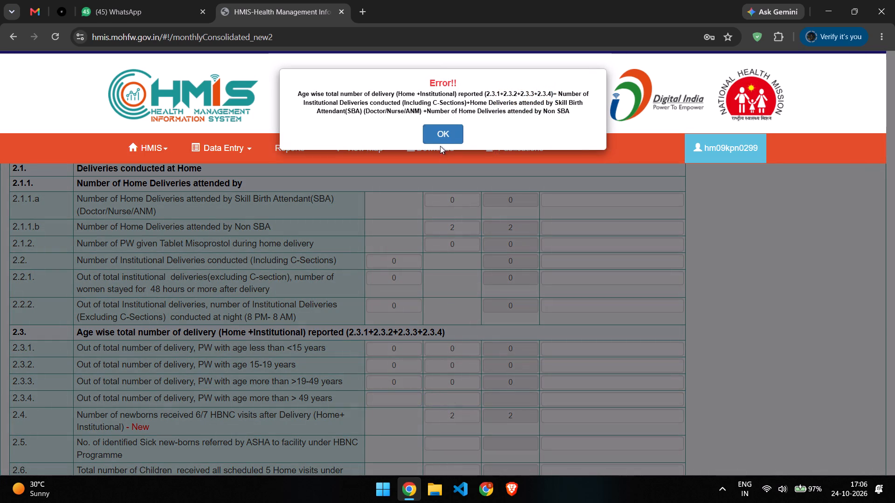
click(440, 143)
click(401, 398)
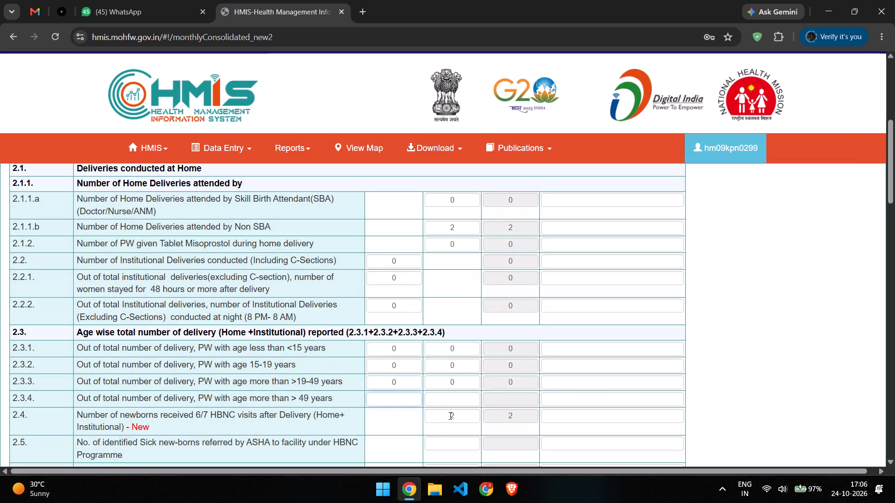
Set the Outreach value for newborns who received 6/7 HBNC visits (2.4) to 0.
drag(459, 418, 428, 417)
key(0)
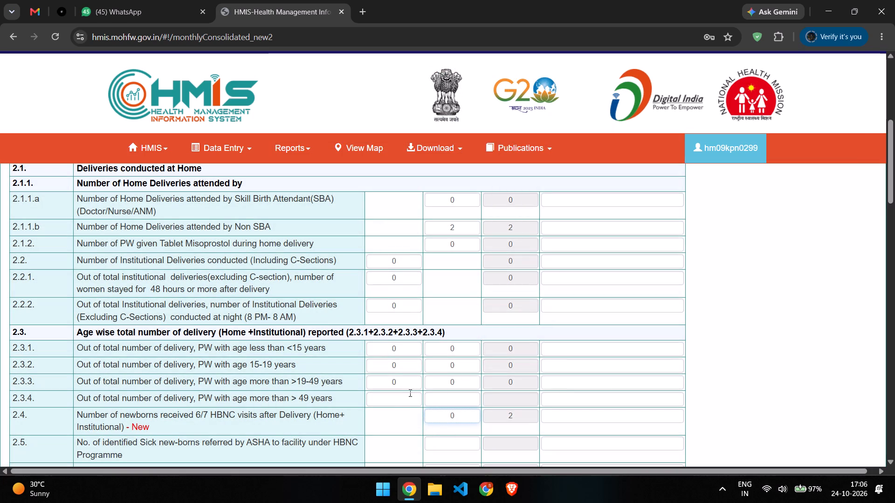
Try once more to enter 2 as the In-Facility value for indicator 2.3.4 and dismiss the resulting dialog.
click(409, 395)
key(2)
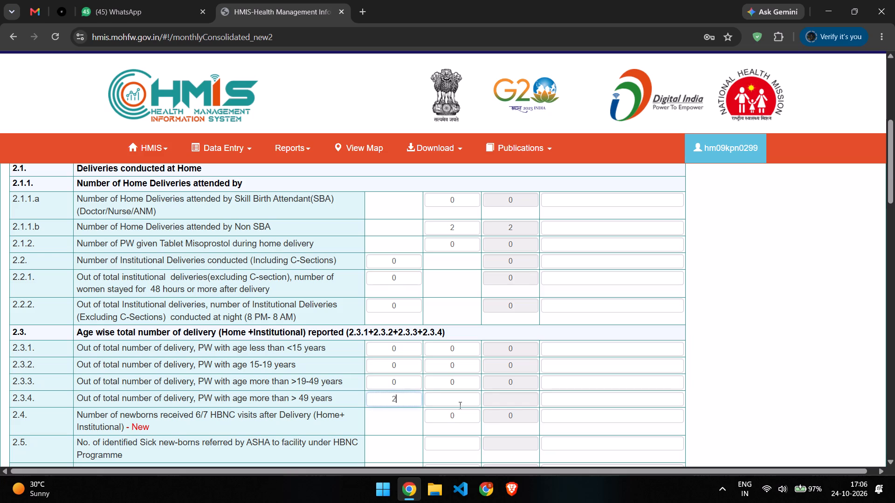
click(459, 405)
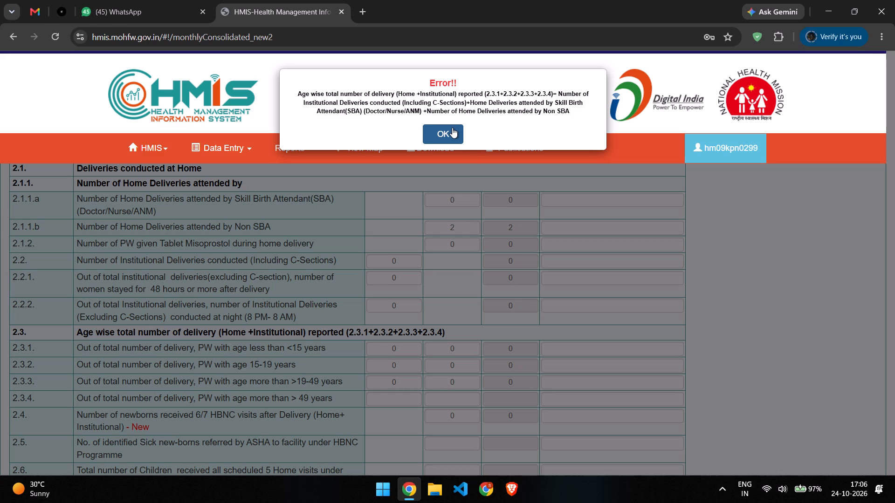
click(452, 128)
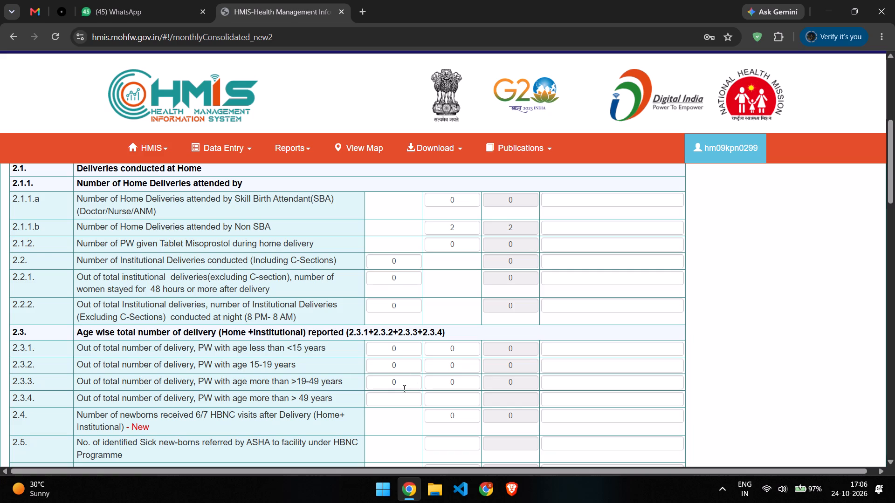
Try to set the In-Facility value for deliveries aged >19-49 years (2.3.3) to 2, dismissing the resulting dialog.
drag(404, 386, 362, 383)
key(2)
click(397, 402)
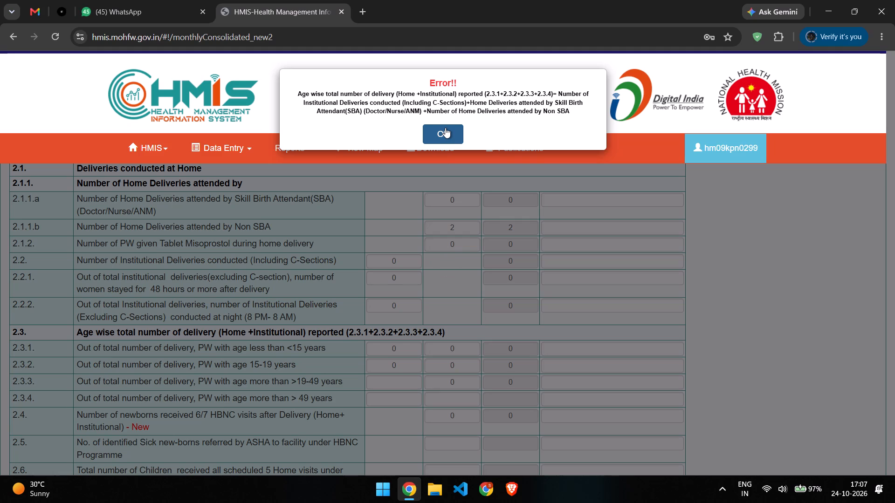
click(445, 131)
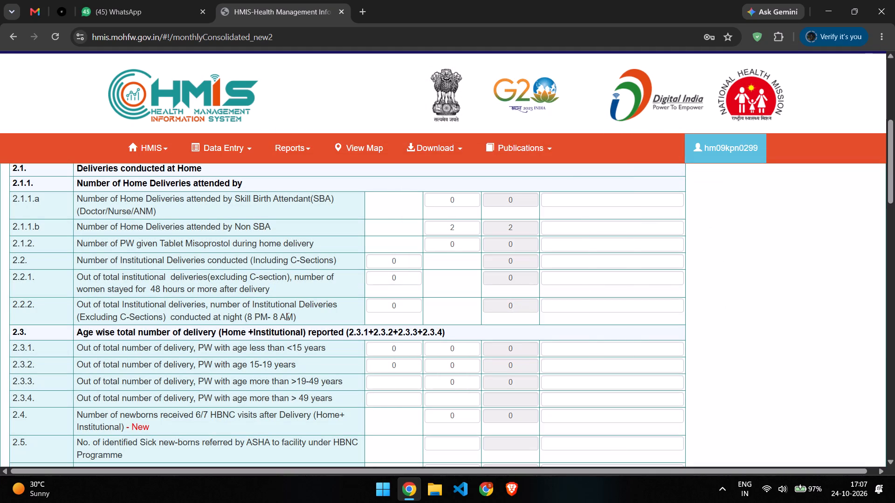
Set the Outreach value for home deliveries attended by Non SBA (2.1.1.b) to 0.
drag(459, 231, 419, 233)
key(0)
Enter 0 as the In-Facility value for 2.3.3 and as both the In-Facility and Outreach values for 2.3.4.
click(393, 380)
key(0)
click(399, 399)
key(0)
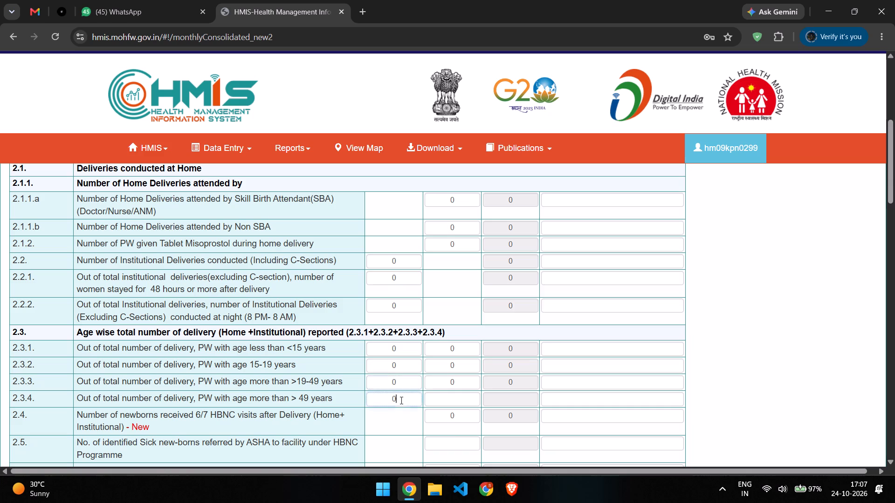
click(447, 401)
key(0)
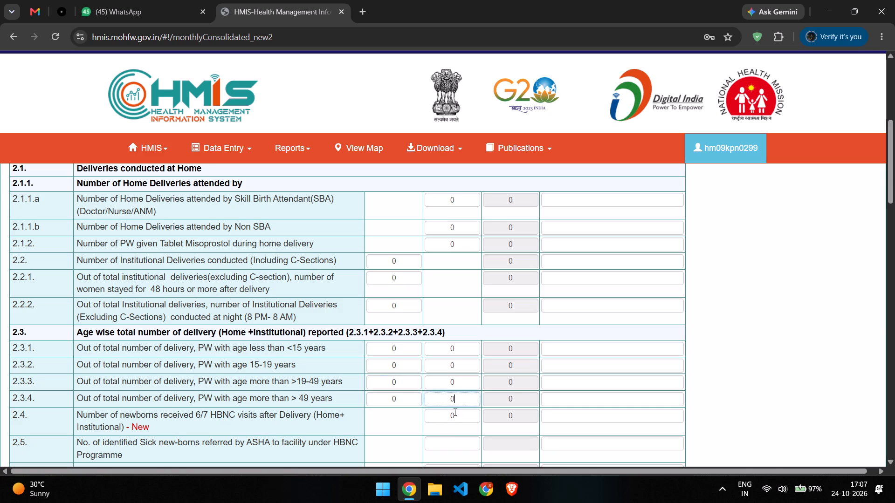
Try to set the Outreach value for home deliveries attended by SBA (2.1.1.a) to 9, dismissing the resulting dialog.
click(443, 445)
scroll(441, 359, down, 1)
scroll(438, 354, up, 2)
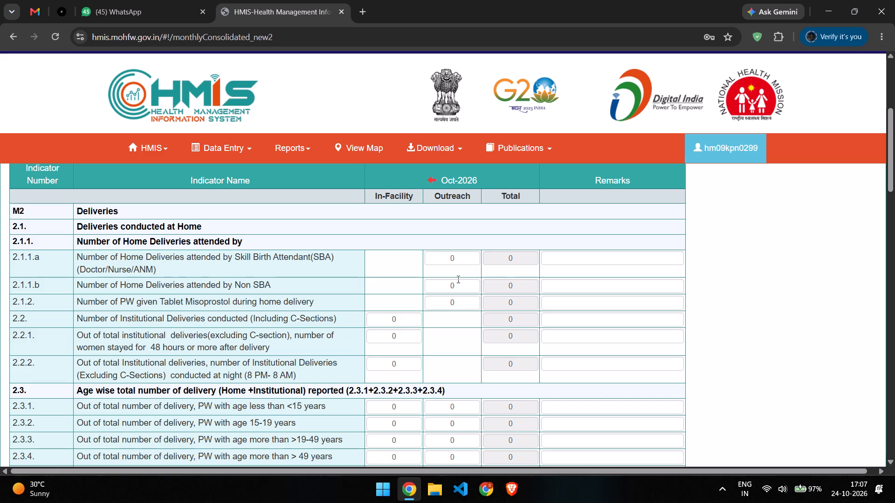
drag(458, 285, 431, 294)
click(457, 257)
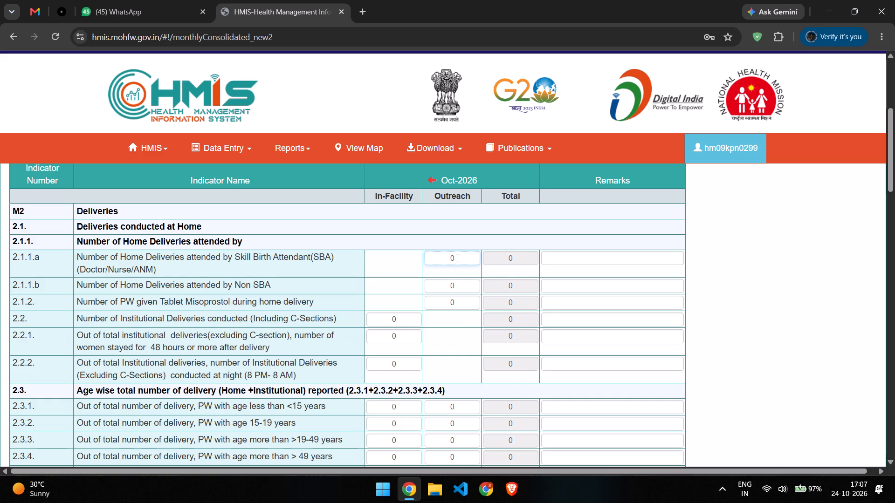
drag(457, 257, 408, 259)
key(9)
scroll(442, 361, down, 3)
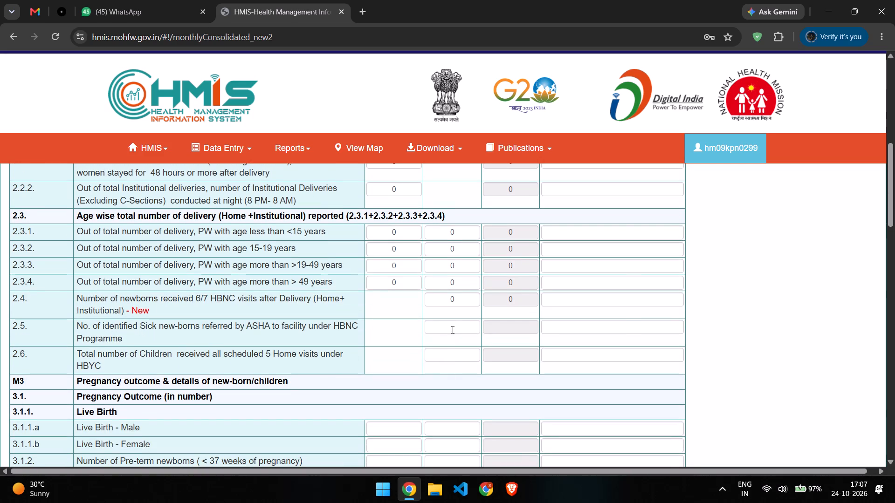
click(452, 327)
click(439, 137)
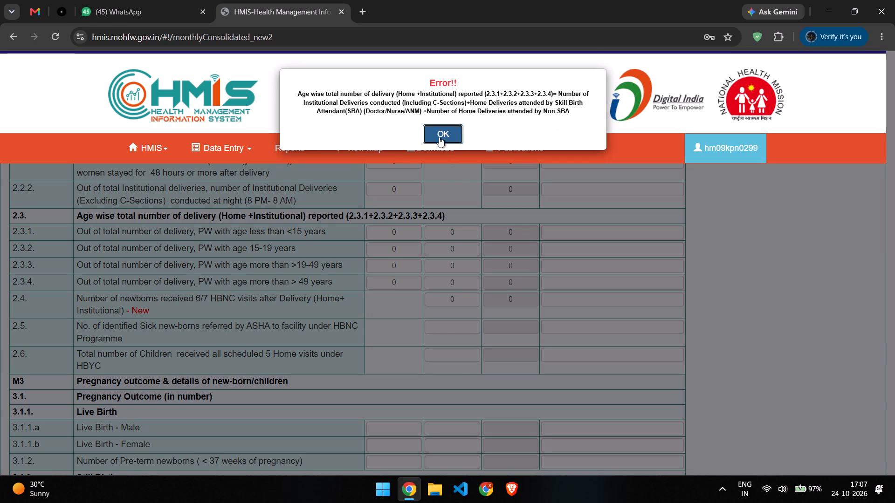
Enter 0 as the Outreach value for home deliveries attended by Skill Birth Attendant (2.1.1.a).
scroll(446, 276, up, 4)
click(452, 317)
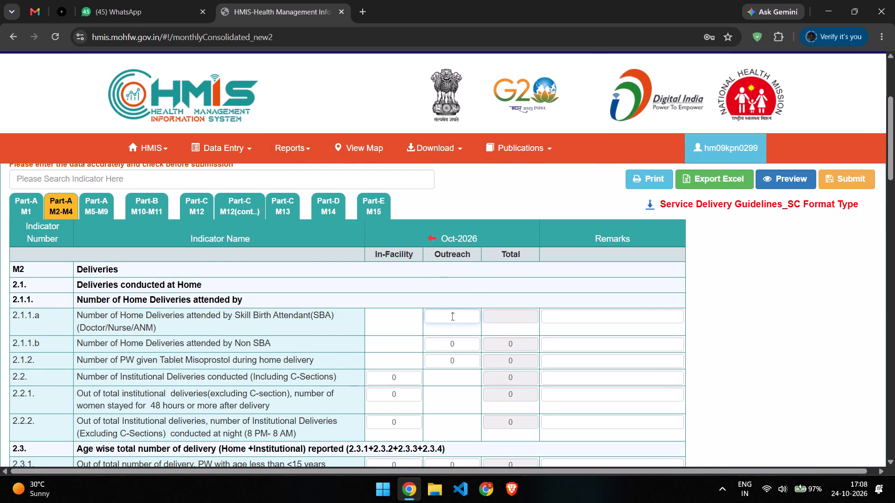
key(0)
Enter Outreach values of 0 for sick newborns referred by ASHA (2.5) and 30 for children receiving all scheduled HBYC visits (2.6).
scroll(483, 347, down, 5)
click(446, 272)
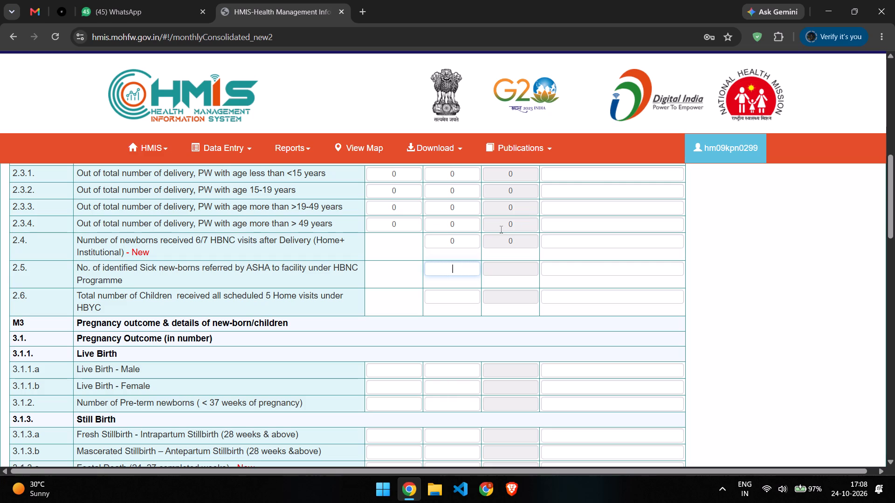
key(0)
click(463, 293)
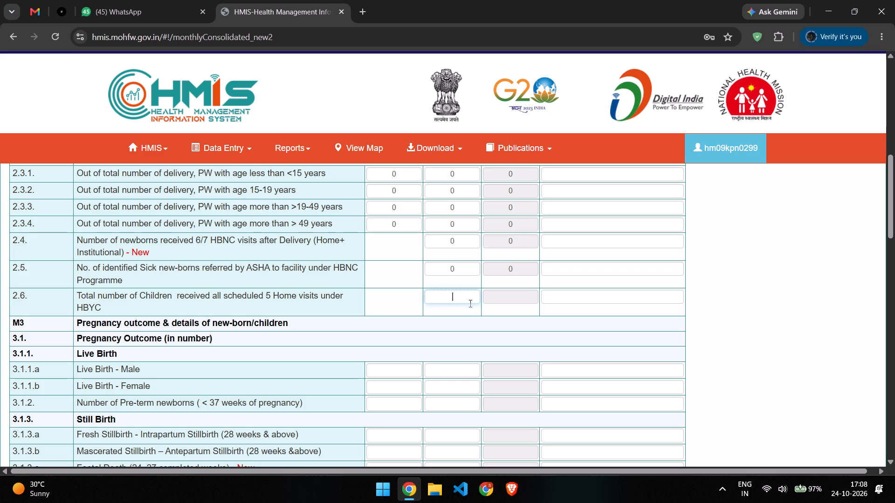
text(30)
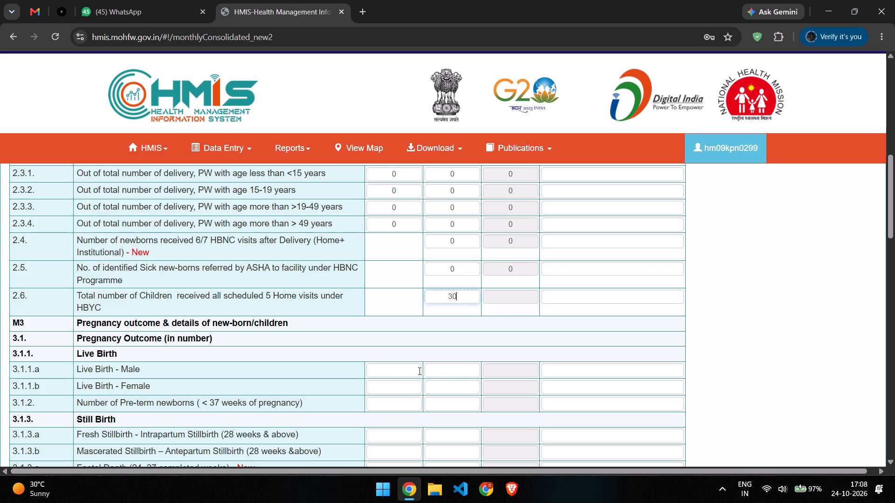
Enter 0 as the Outreach value for live births, pre-term newborns, stillbirths and foetal death (3.1.1.a through 3.1.3.c).
click(419, 371)
click(434, 368)
key(0)
click(465, 386)
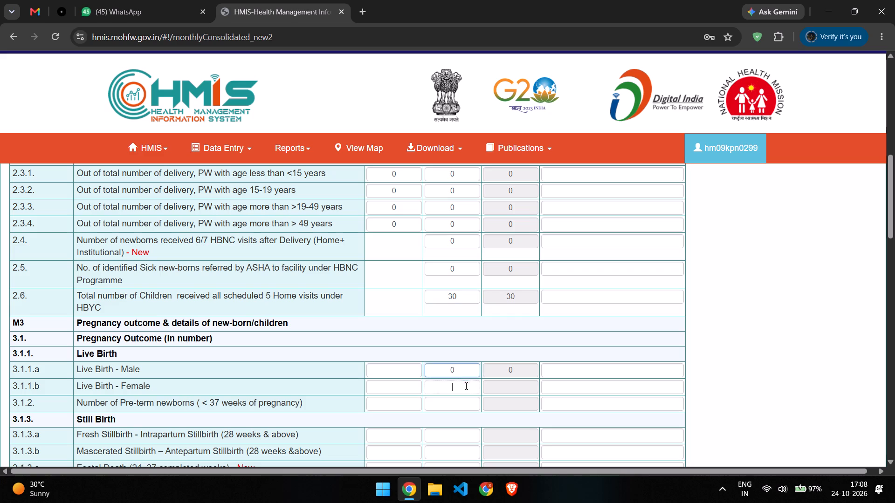
key(0)
click(456, 401)
key(0)
click(453, 435)
key(0)
click(457, 453)
key(0)
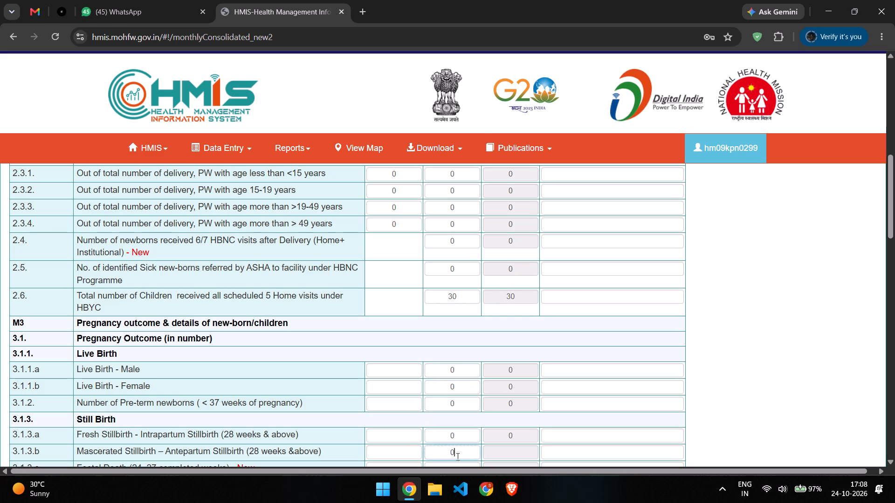
click(457, 465)
key(0)
Enter In-Facility values of 1 for male live births, 1 for female live births and 0 for pre-term newborns (3.1.2).
click(392, 365)
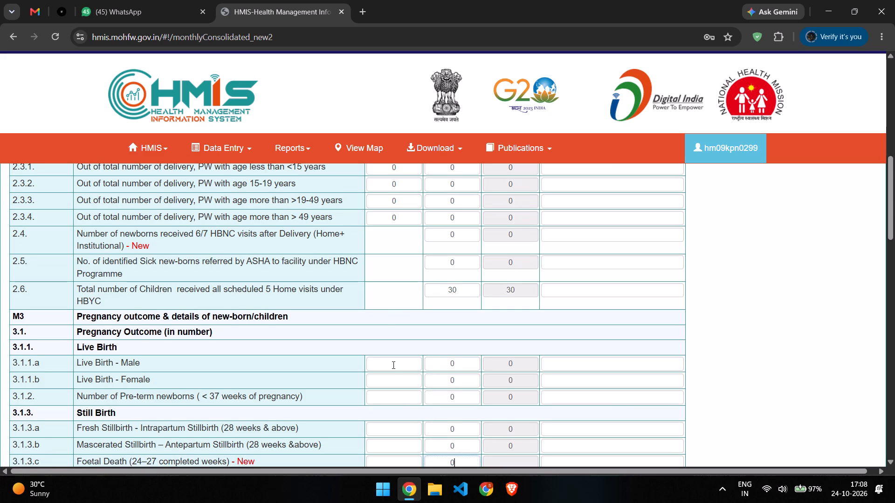
scroll(381, 314, down, 3)
scroll(389, 294, up, 2)
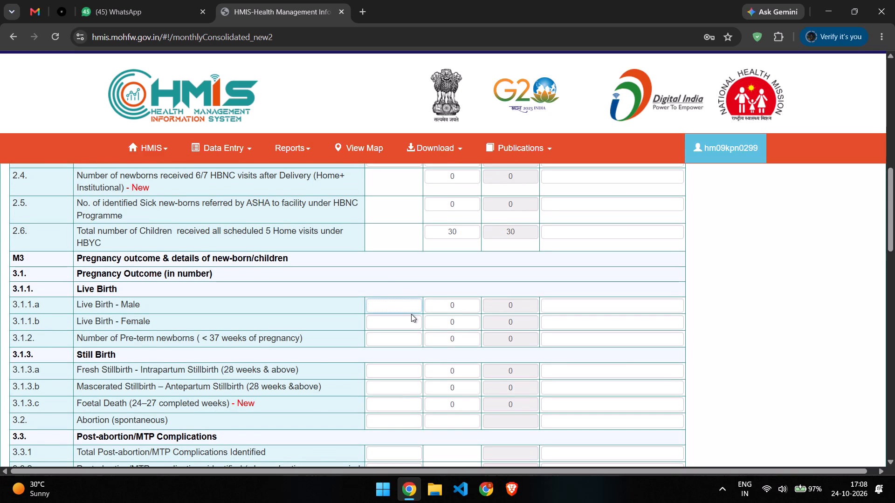
key(1)
click(395, 320)
key(1)
click(393, 336)
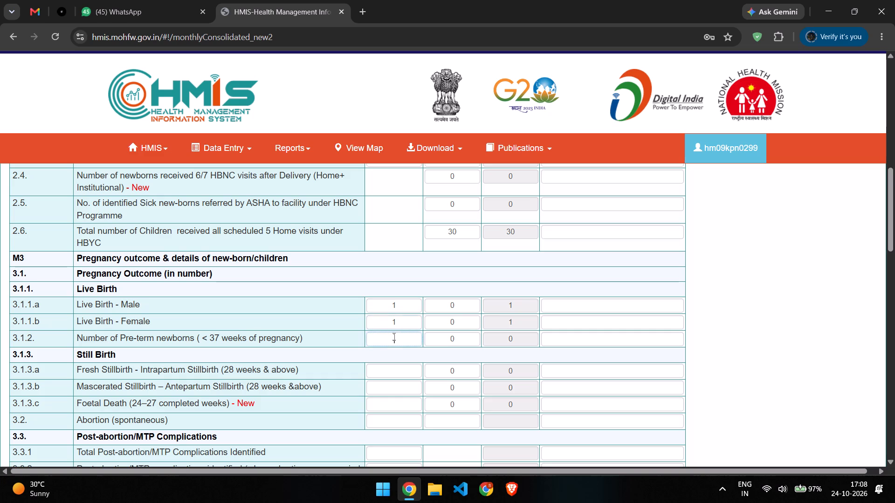
click(393, 336)
key(0)
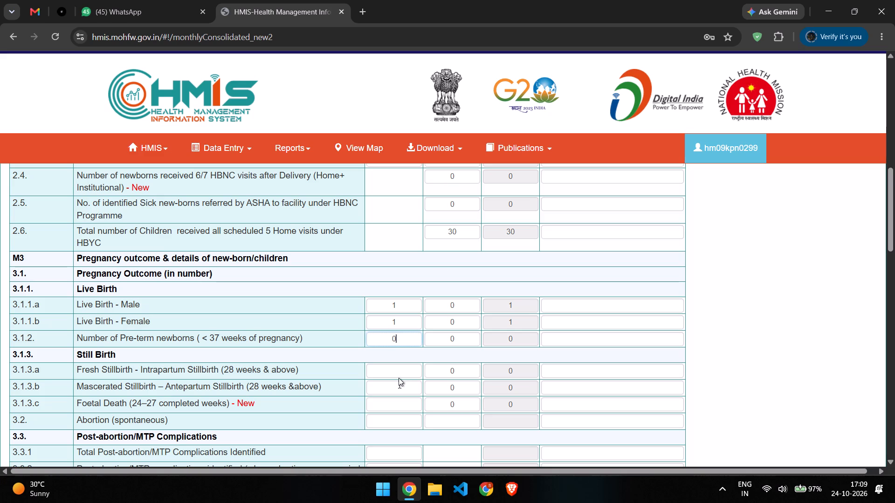
Enter 0 for In-Facility stillbirths and foetal death (3.1.3.a to 3.1.3.c) and for both In-Facility and Outreach spontaneous abortion (3.2).
click(398, 372)
scroll(404, 367, down, 2)
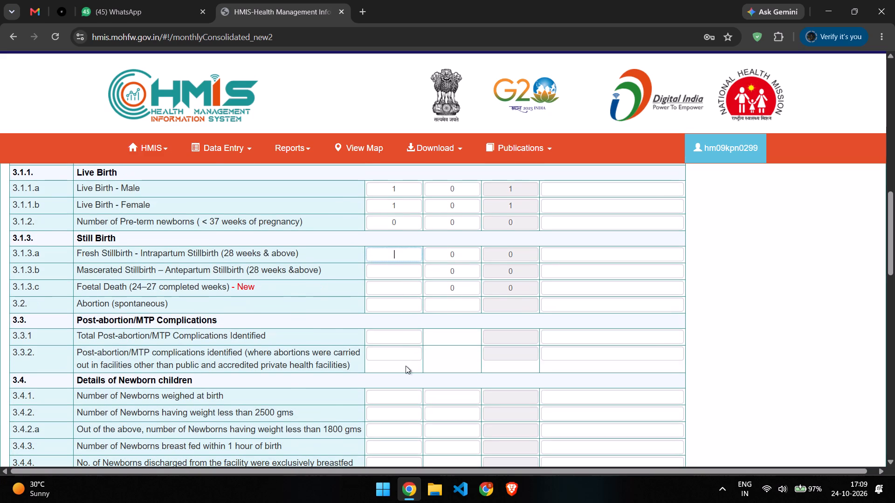
click(444, 306)
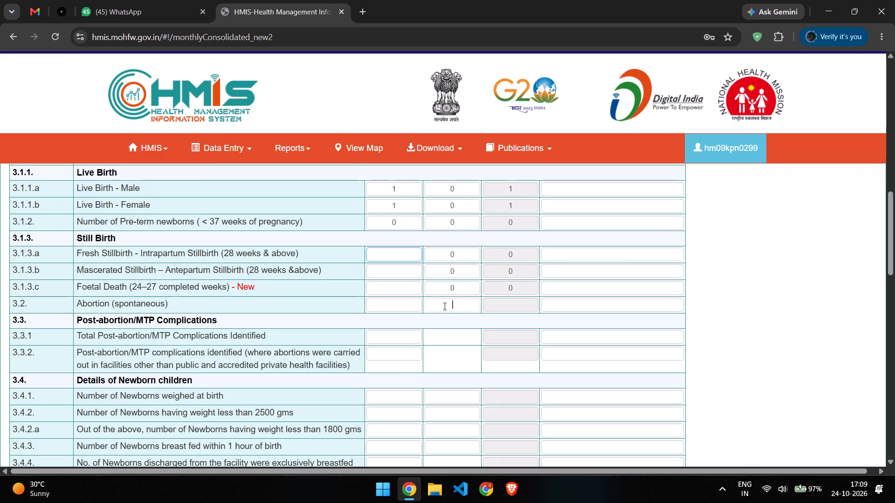
key(0)
click(399, 257)
key(0)
click(398, 264)
key(0)
click(395, 288)
key(0)
click(396, 308)
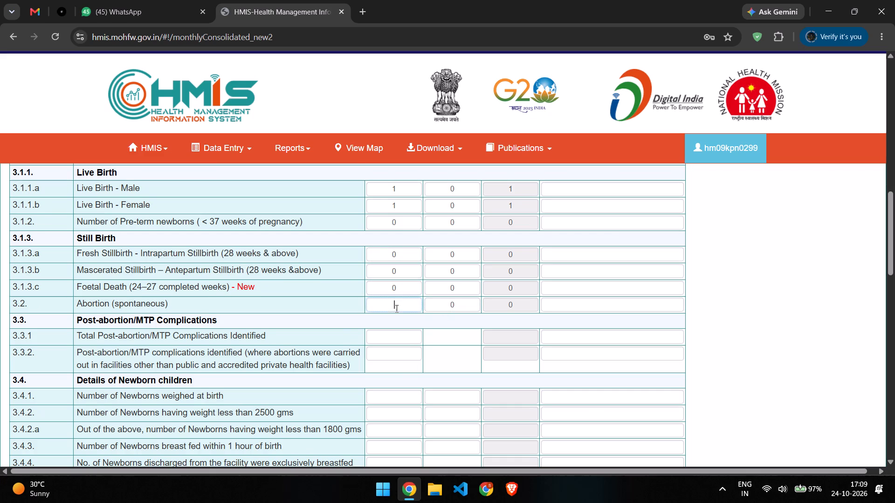
key(0)
Enter 0 as the In-Facility value for both post-abortion/MTP complications indicators (3.3.1 and 3.3.2).
click(390, 337)
key(0)
click(390, 351)
key(0)
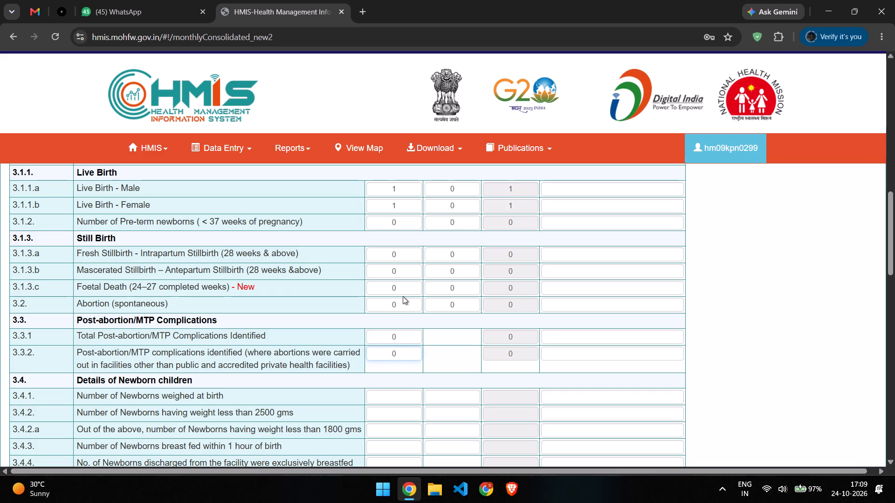
Enter 0 as the Outreach value for the newborn details indicators 3.4.1, 3.4.2, 3.4.2.a and 3.4.3.
scroll(429, 358, down, 2)
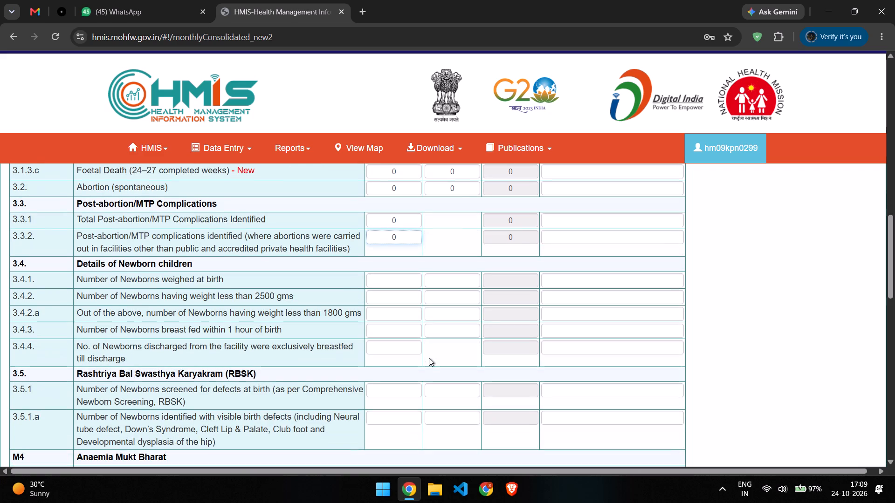
click(438, 283)
key(0)
click(457, 306)
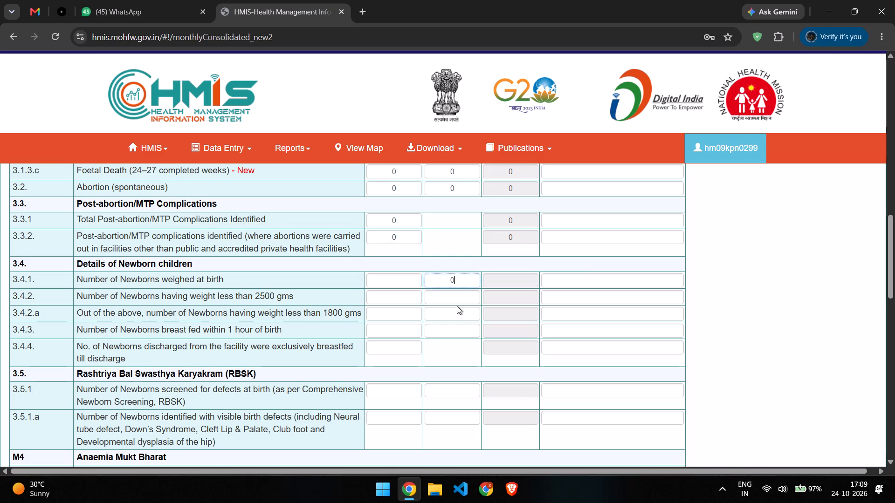
key(0)
click(455, 295)
key(0)
click(453, 315)
key(0)
click(454, 324)
key(0)
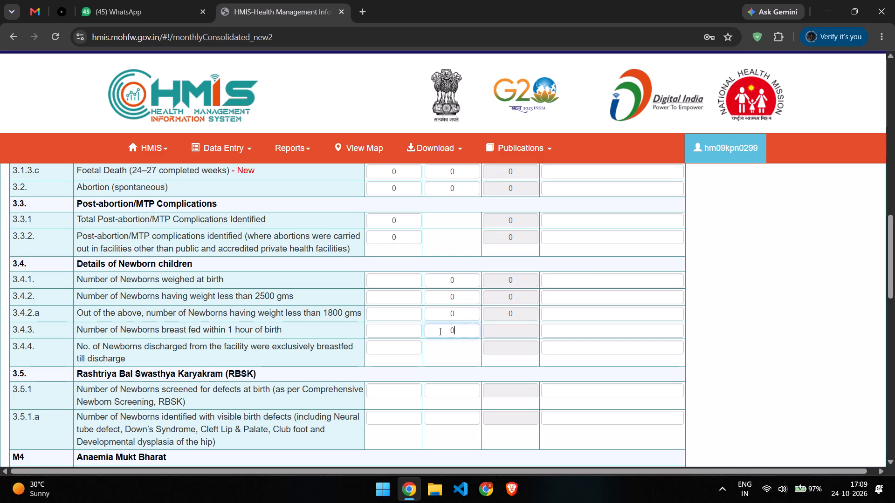
Fill the In-Facility newborn details with 2 for 3.4.1, 3.4.3 and 3.4.4, and 0 for 3.4.2 and 3.4.2.a.
click(412, 281)
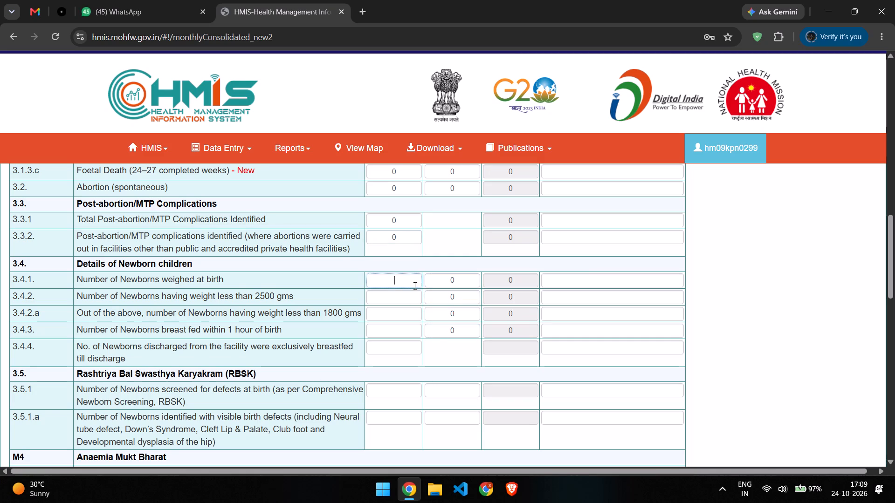
key(0)
key(BackSpace)
key(2)
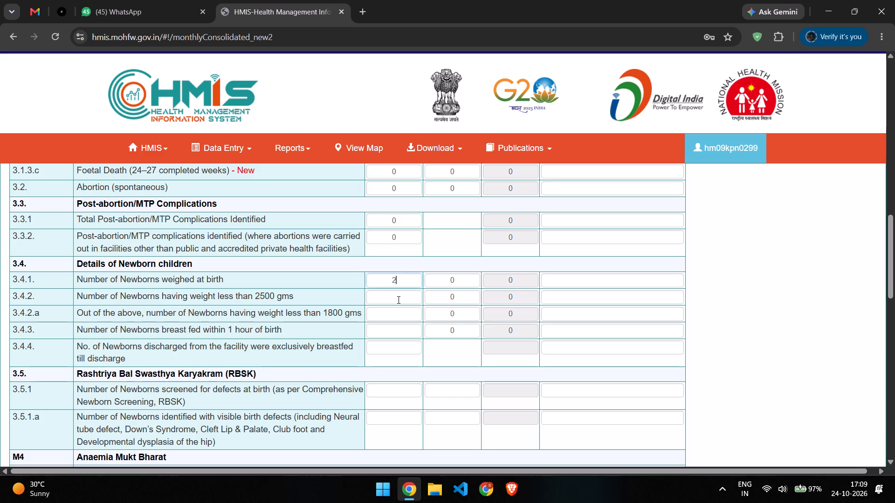
click(397, 298)
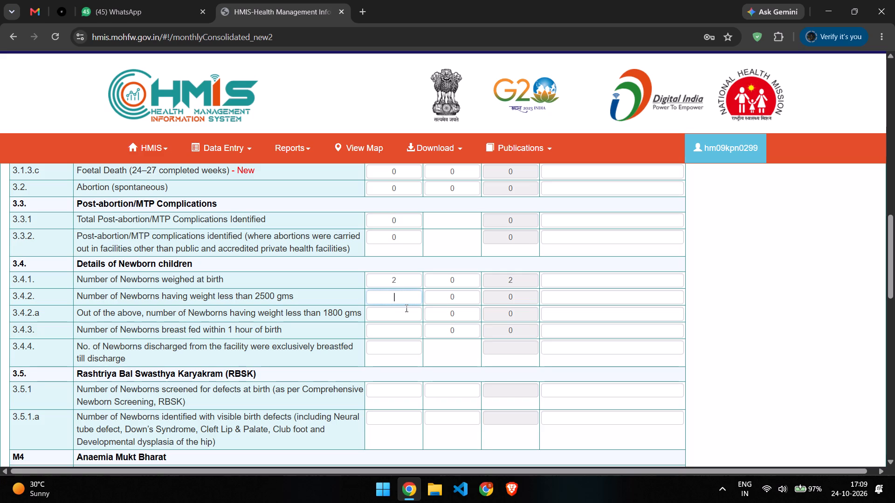
key(0)
click(398, 314)
key(0)
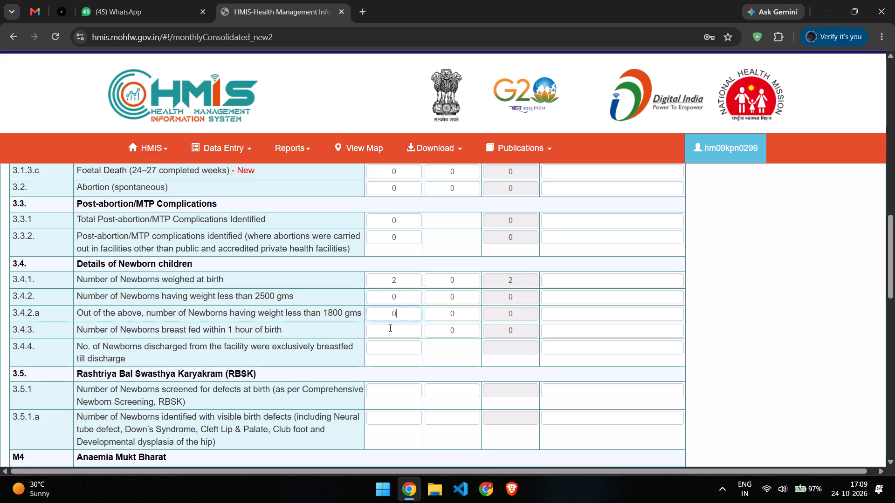
click(387, 333)
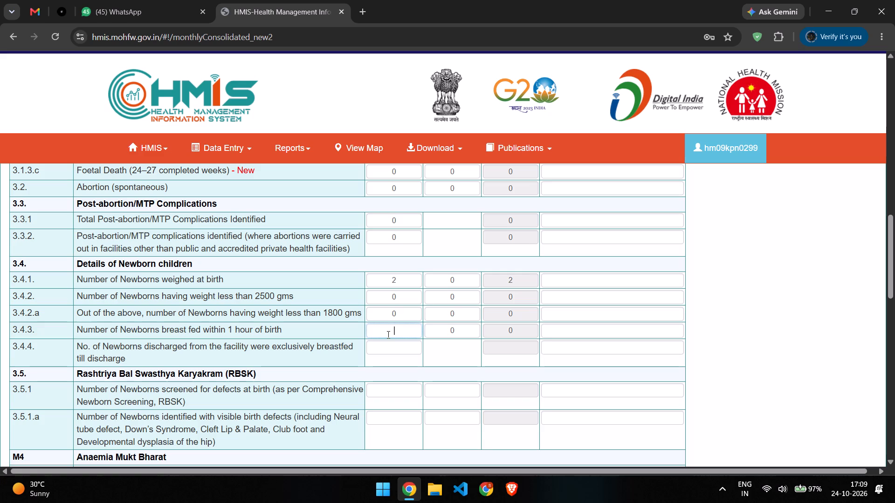
key(2)
click(391, 347)
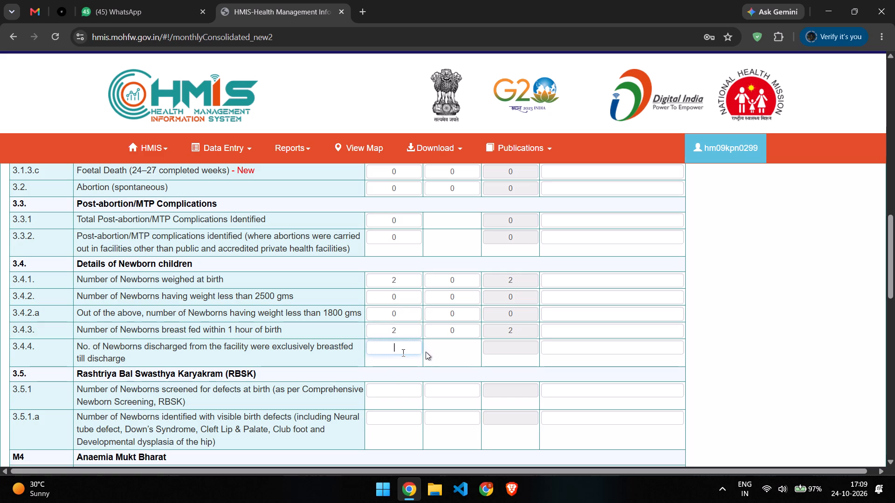
scroll(420, 319, down, 2)
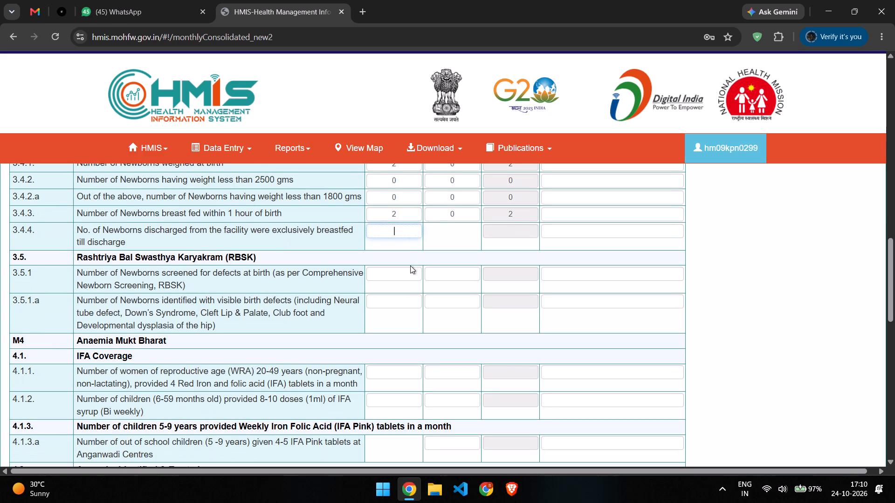
key(2)
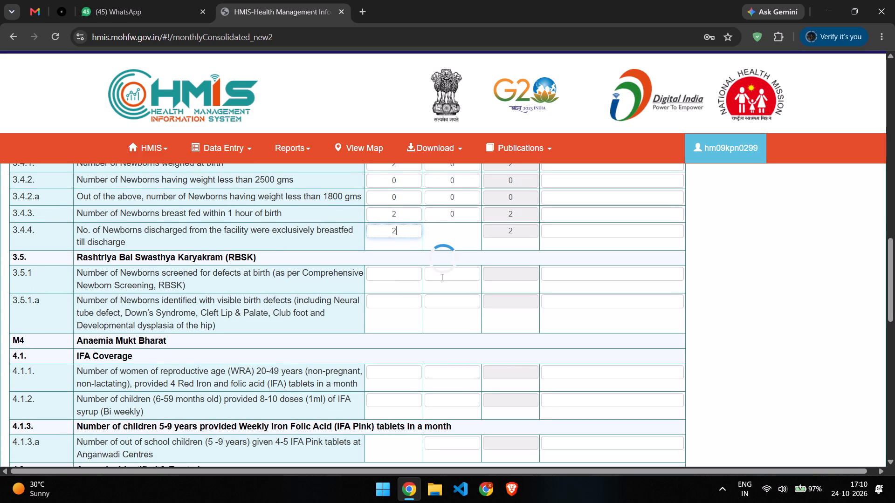
Enter 0 as the Outreach value for newborns screened for defects (3.5.1) and identified with visible birth defects (3.5.1.a).
click(441, 277)
key(0)
click(443, 299)
key(0)
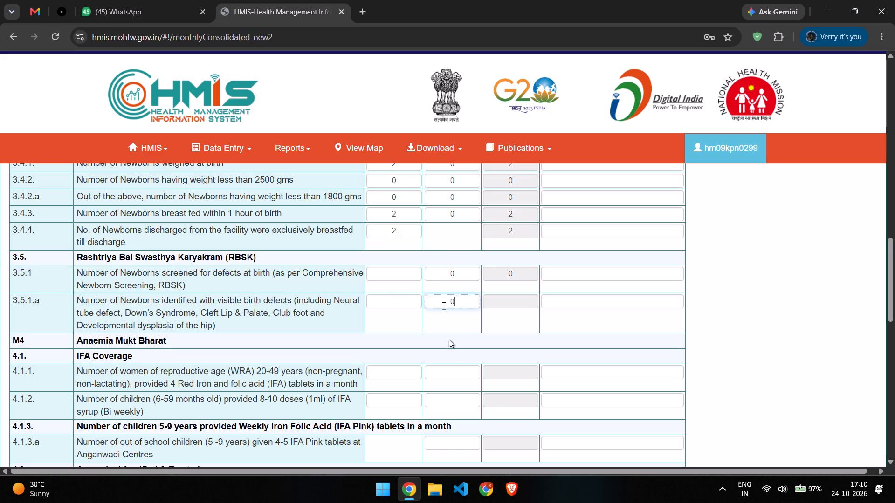
Enter 0 as the Outreach value for the IFA coverage indicators 4.1.1, 4.1.2 and 4.1.3.a.
click(446, 369)
key(0)
click(453, 401)
key(0)
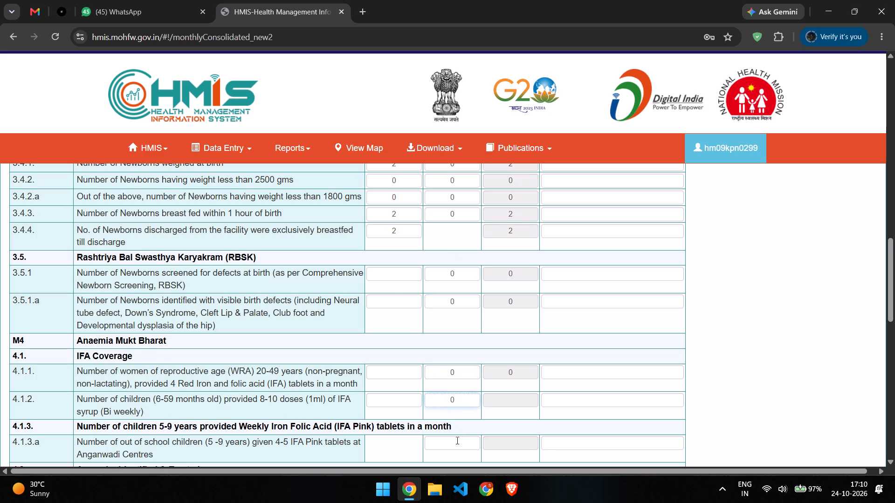
click(456, 441)
key(0)
Enter 0 as the In-Facility value for newborns screened for defects (3.5.1) and identified with visible birth defects (3.5.1.a).
click(402, 273)
scroll(399, 270, down, 1)
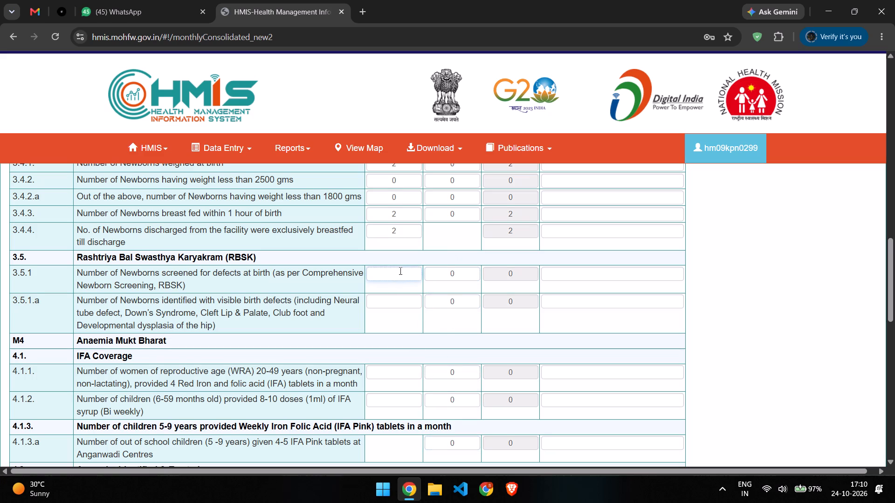
scroll(399, 269, down, 8)
scroll(397, 261, up, 4)
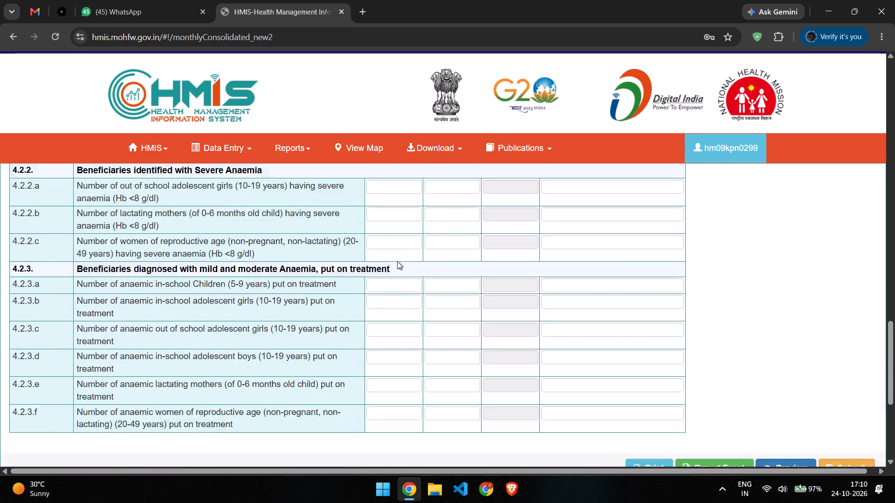
scroll(397, 261, up, 8)
key(0)
scroll(399, 360, down, 3)
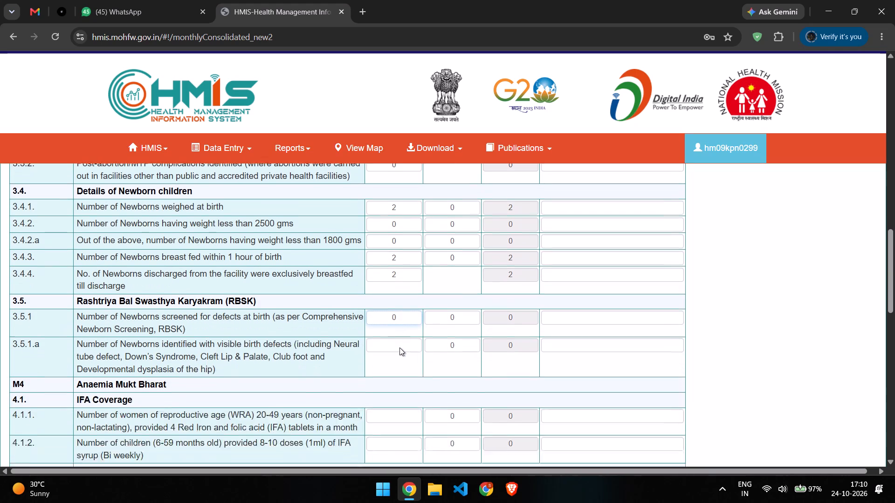
click(402, 298)
key(0)
Fill the In-Facility IFA coverage with 0 for women of reproductive age (4.1.1) and 11 for children 6-59 months (4.1.2).
click(403, 370)
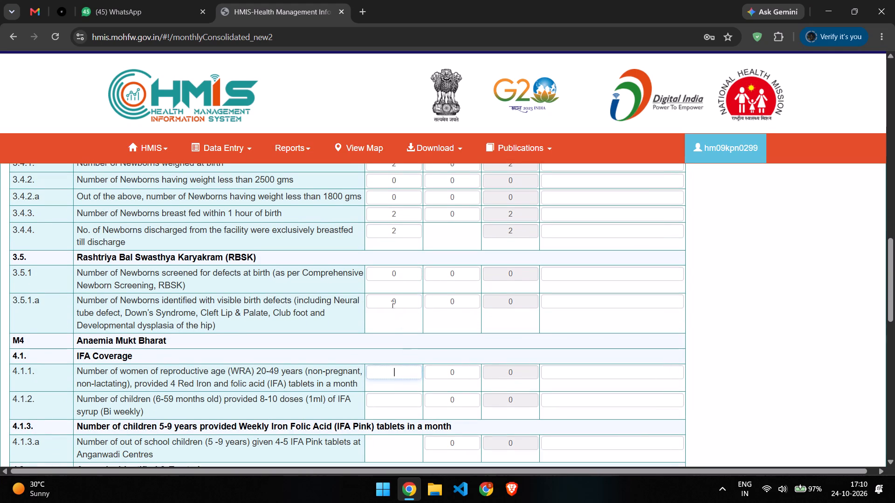
scroll(391, 303, down, 2)
key(0)
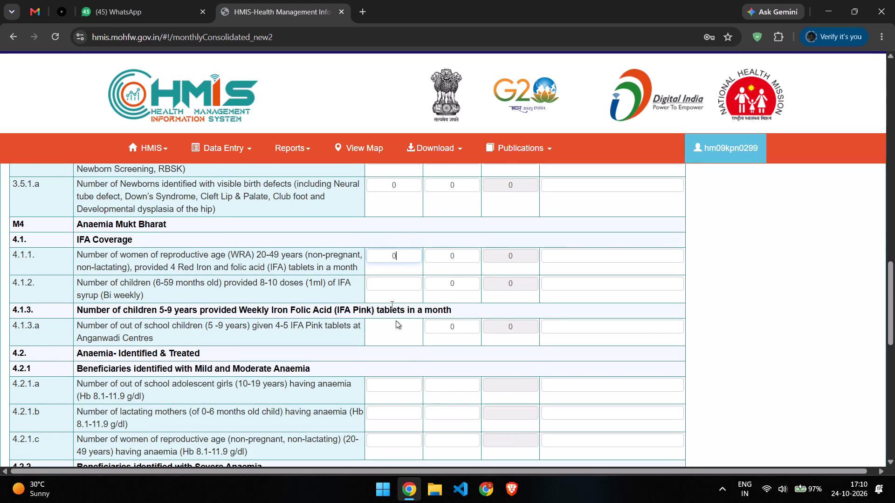
click(401, 285)
key(0)
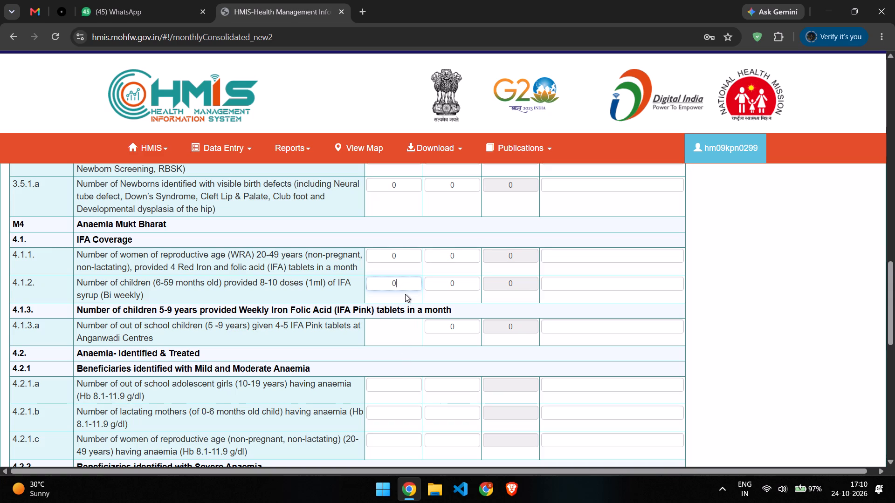
drag(409, 285, 389, 282)
drag(389, 282, 386, 283)
text(11)
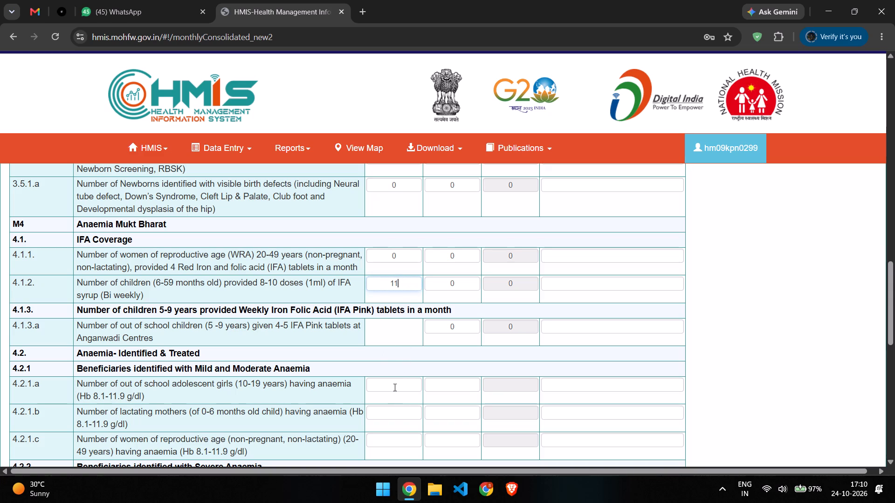
Enter 0 as the Outreach value for the mild and moderate anaemia indicators 4.2.1.a, 4.2.1.b and 4.2.1.c.
click(394, 387)
click(447, 390)
key(0)
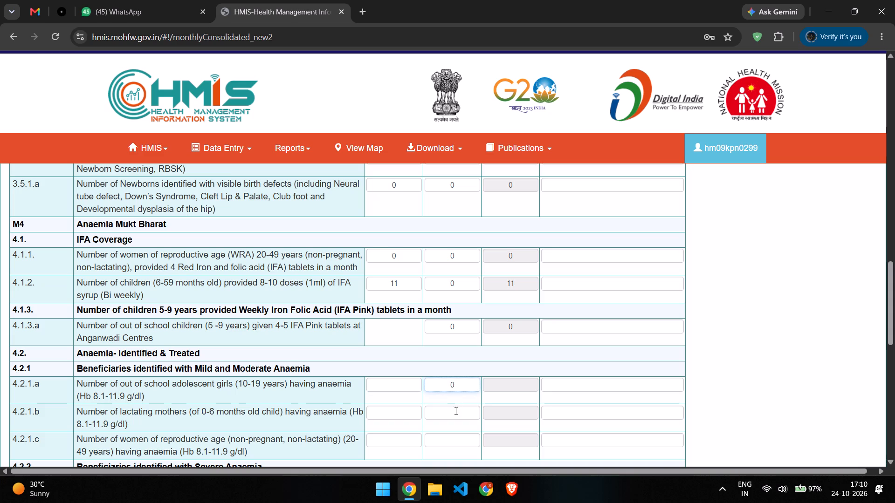
click(455, 411)
key(0)
click(438, 441)
key(0)
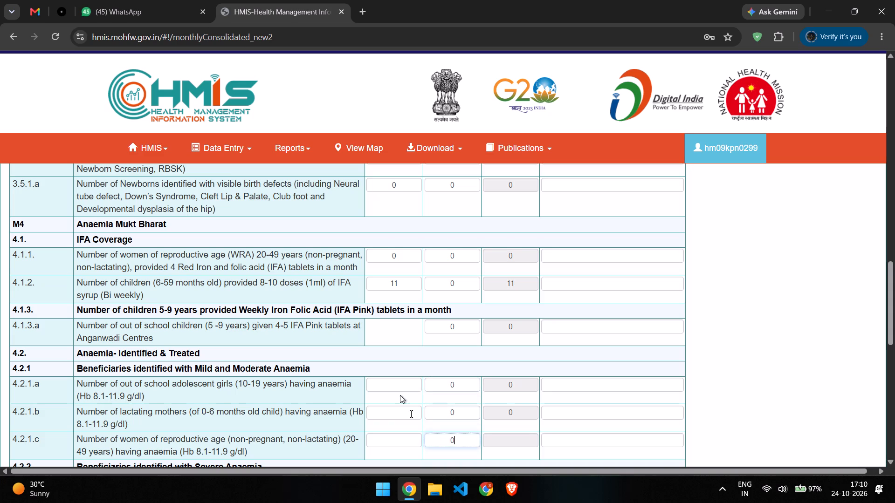
Enter 0 as the Outreach value for severe anaemia indicators 4.2.2.a to 4.2.2.c and in-school children put on treatment (4.2.3.a).
click(395, 381)
scroll(400, 356, down, 2)
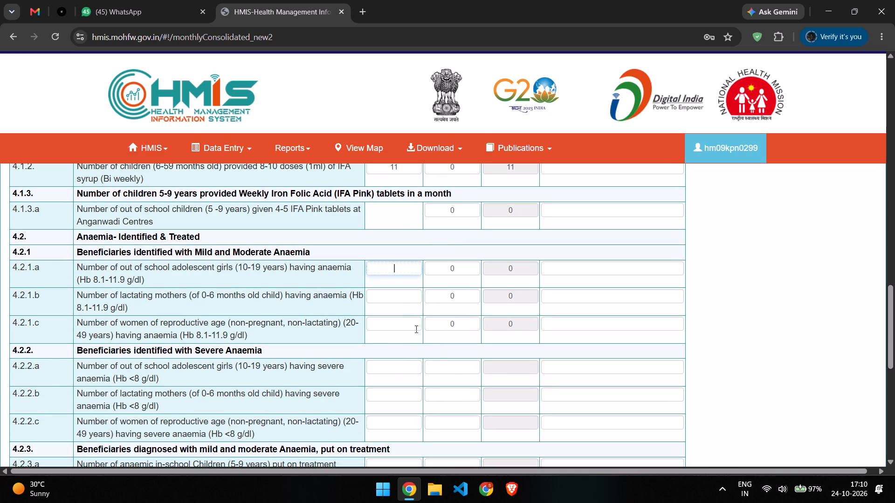
click(453, 371)
key(0)
click(448, 392)
key(0)
click(450, 428)
key(0)
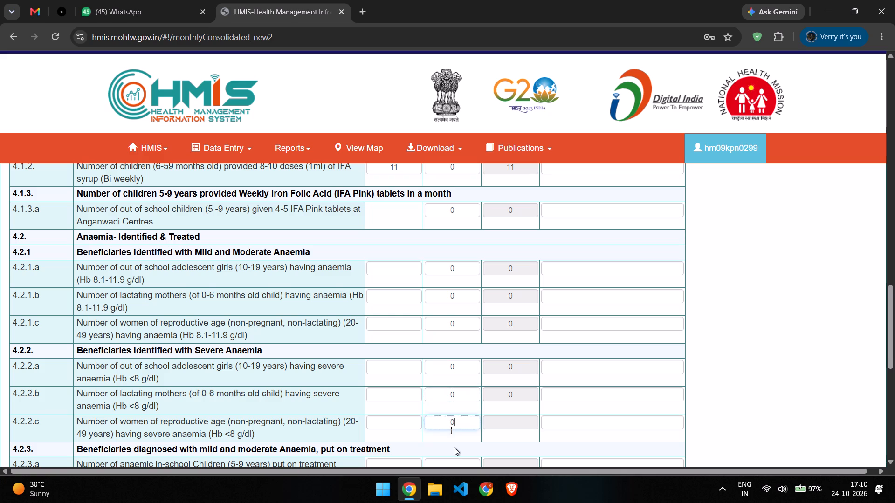
click(456, 461)
key(0)
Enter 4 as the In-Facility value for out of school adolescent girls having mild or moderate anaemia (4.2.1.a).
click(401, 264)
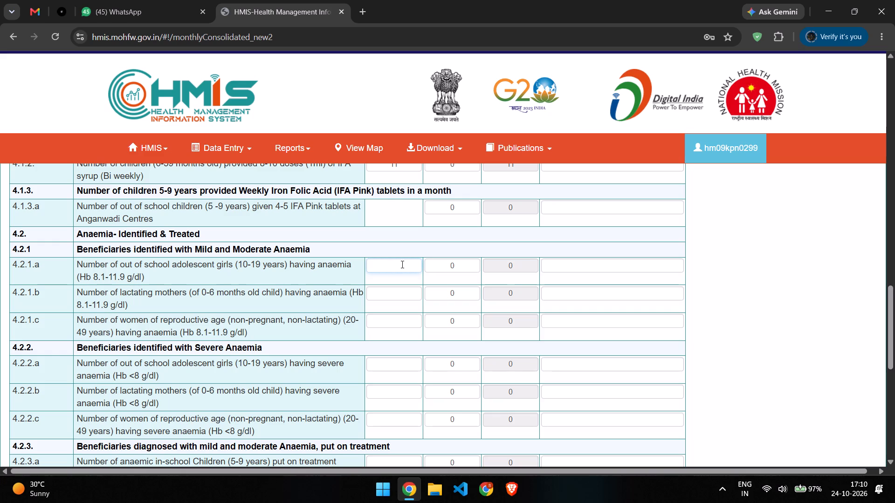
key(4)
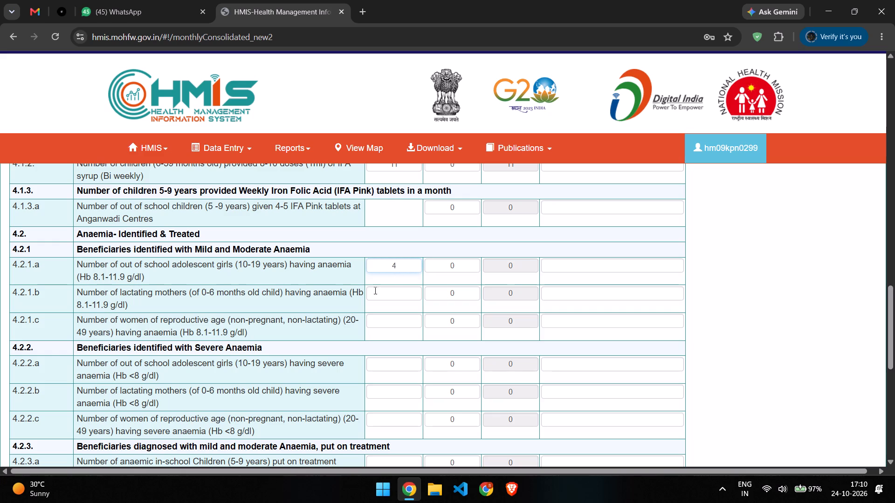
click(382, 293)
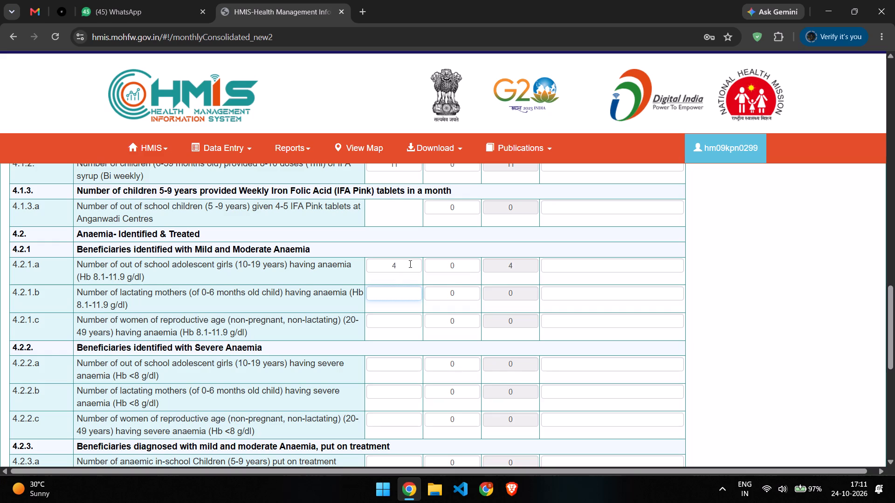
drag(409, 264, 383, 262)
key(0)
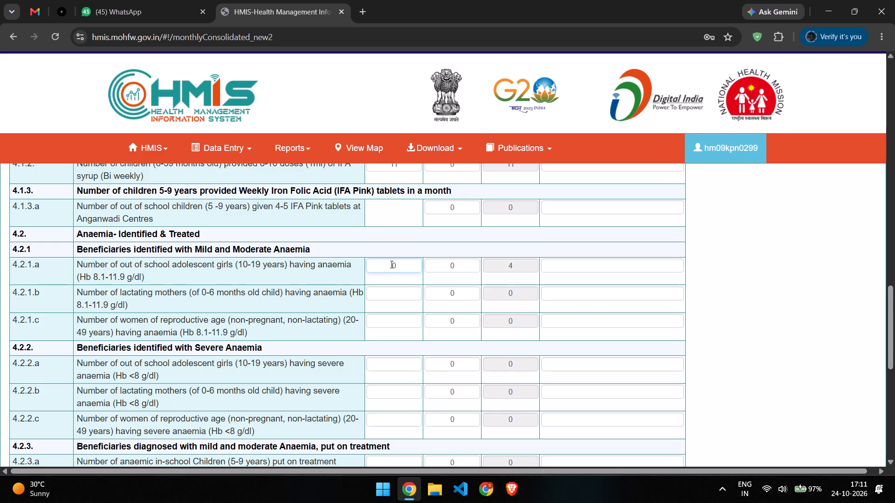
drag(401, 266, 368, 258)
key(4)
Enter 0 as the In-Facility value for lactating mothers having mild or moderate anaemia (4.2.1.b).
click(385, 297)
key(0)
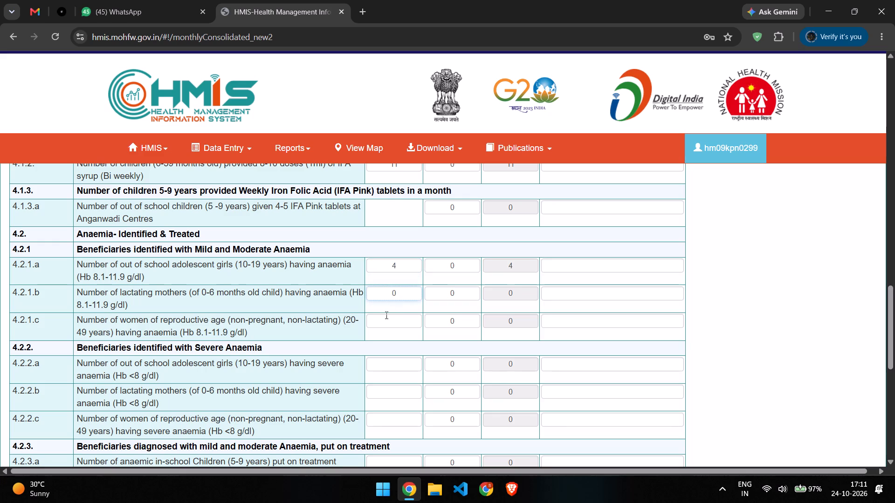
click(386, 315)
scroll(392, 309, down, 1)
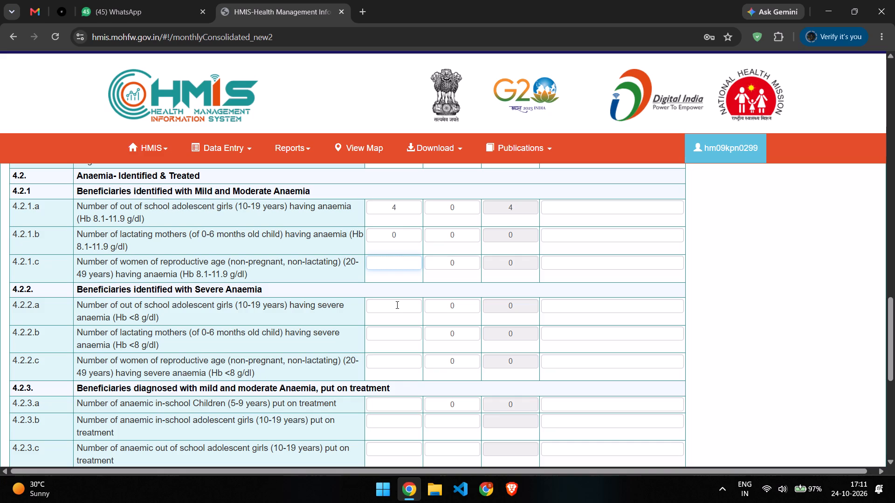
Set the Outreach value for out of school children given IFA Pink tablets (4.1.3.a) to 4.
scroll(396, 305, up, 3)
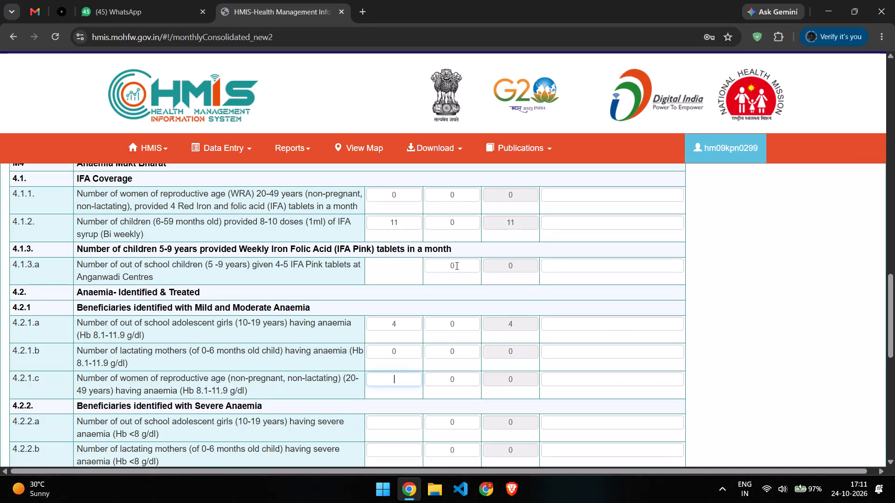
drag(455, 266, 432, 267)
key(4)
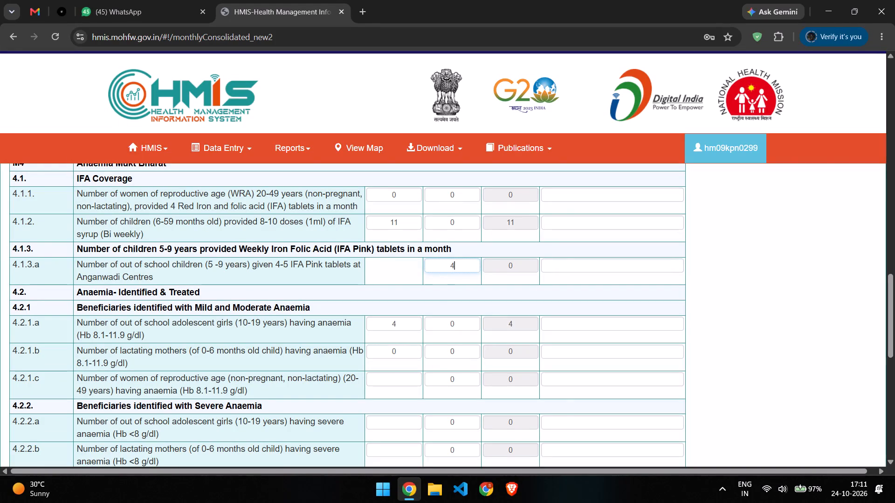
Set the In-Facility value to 0 for adolescent girls (4.2.1.a) and women of reproductive age (4.2.1.c) having mild or moderate anaemia.
drag(405, 323, 371, 321)
key(0)
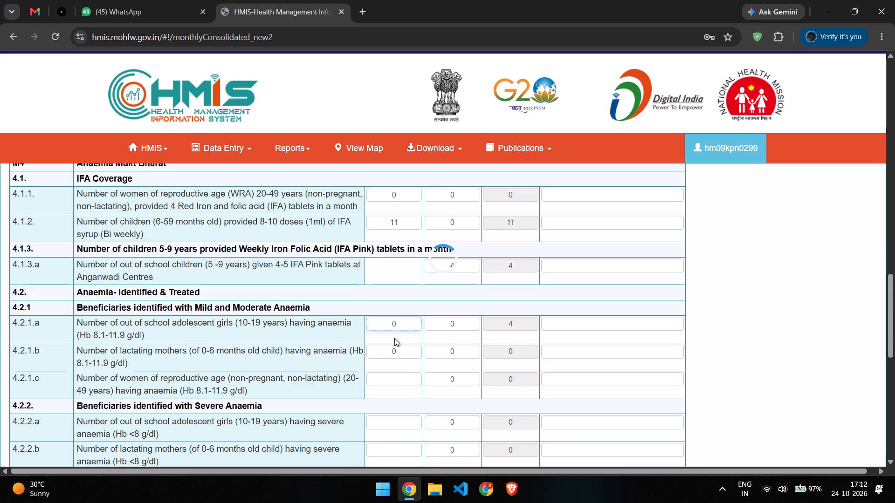
click(400, 371)
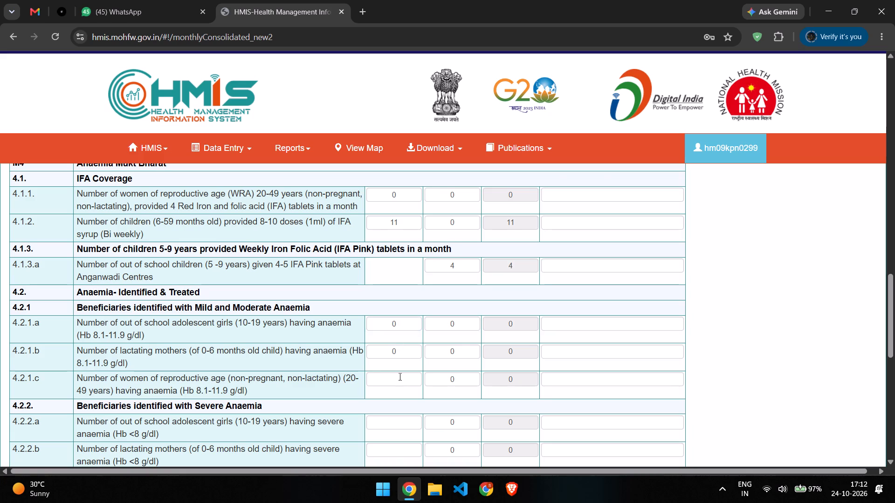
click(399, 376)
key(0)
Enter 0 as the In-Facility value for severe anaemia indicators 4.2.2.a to 4.2.2.c and in-school children put on treatment (4.2.3.a).
click(406, 417)
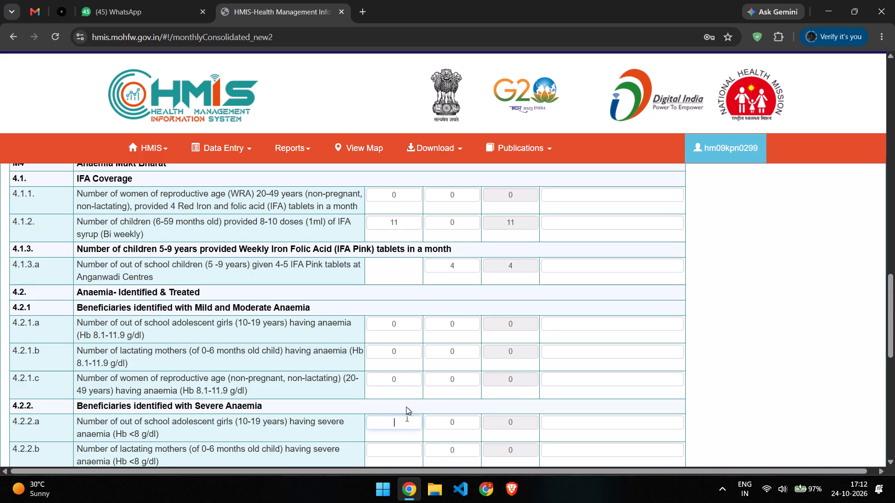
scroll(418, 368, down, 2)
key(0)
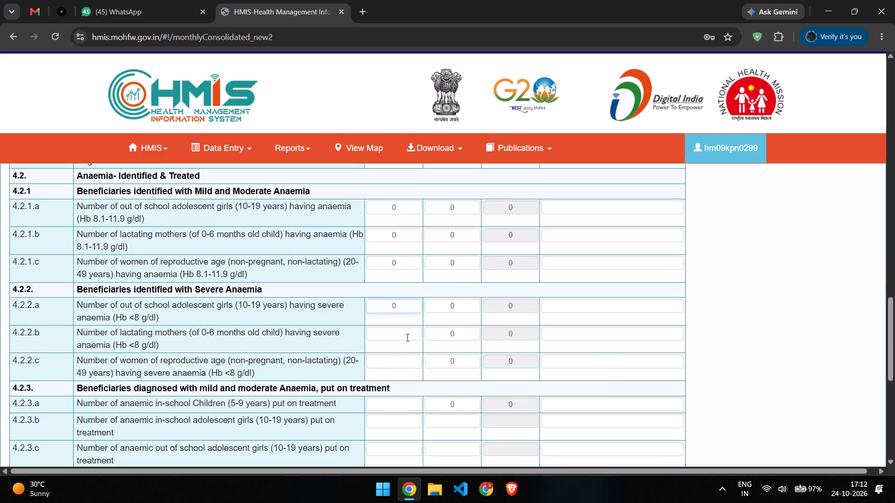
click(406, 332)
key(0)
click(400, 359)
key(0)
click(391, 403)
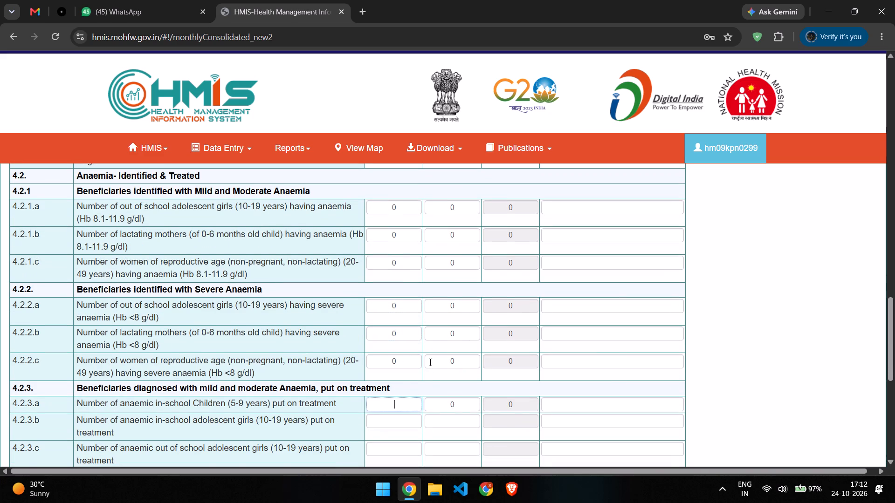
scroll(423, 351, down, 2)
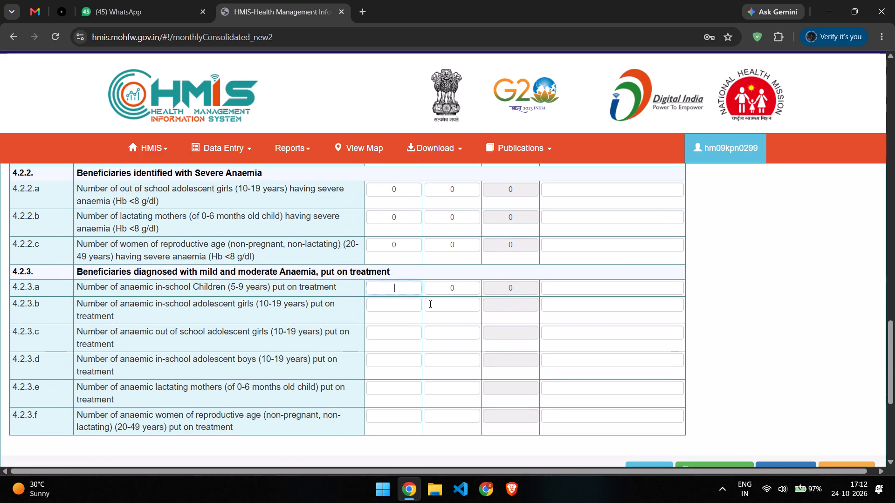
key(0)
Enter 0 as the Outreach value for the anaemia treatment indicators 4.2.3.b through 4.2.3.f.
click(433, 305)
key(0)
click(437, 334)
key(0)
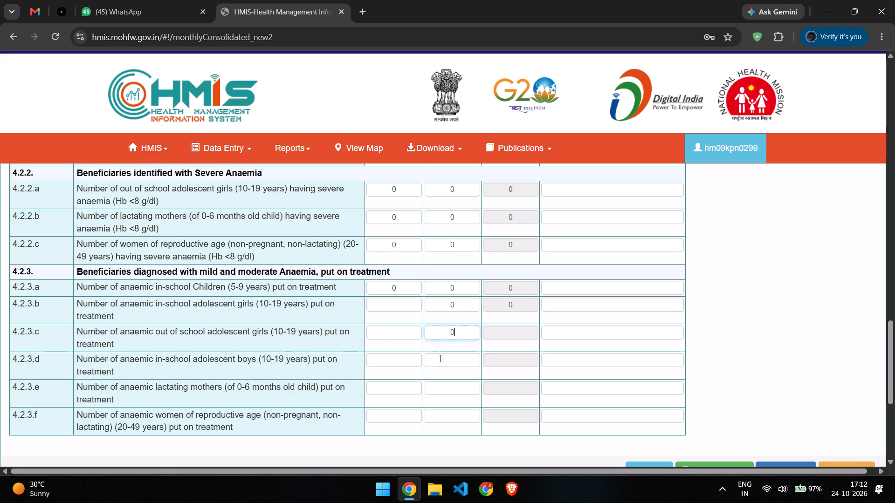
key(0)
click(440, 358)
key(0)
click(440, 389)
key(0)
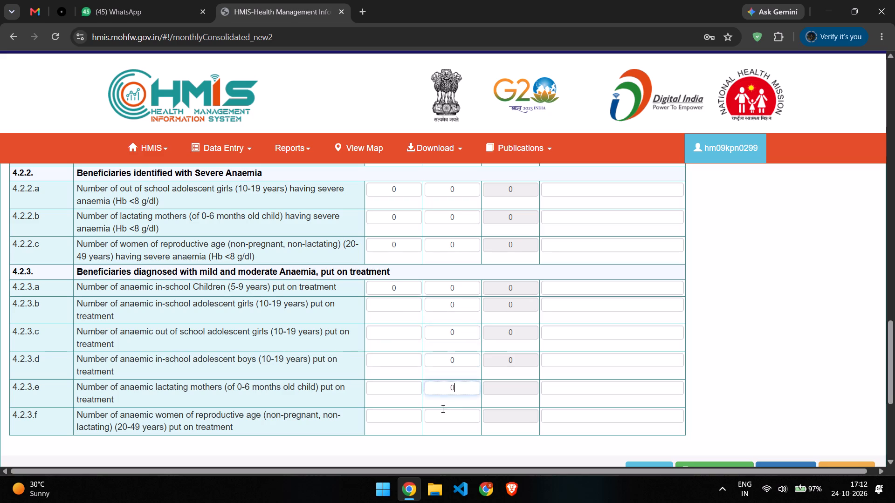
click(441, 411)
key(0)
Enter 0 as the In-Facility value for the anaemia treatment indicators 4.2.3.b through 4.2.3.f.
click(395, 305)
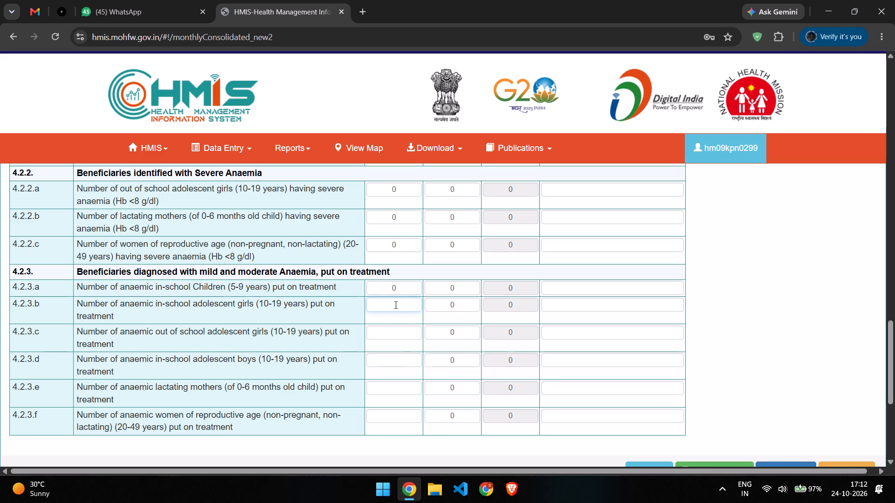
key(0)
click(389, 331)
key(0)
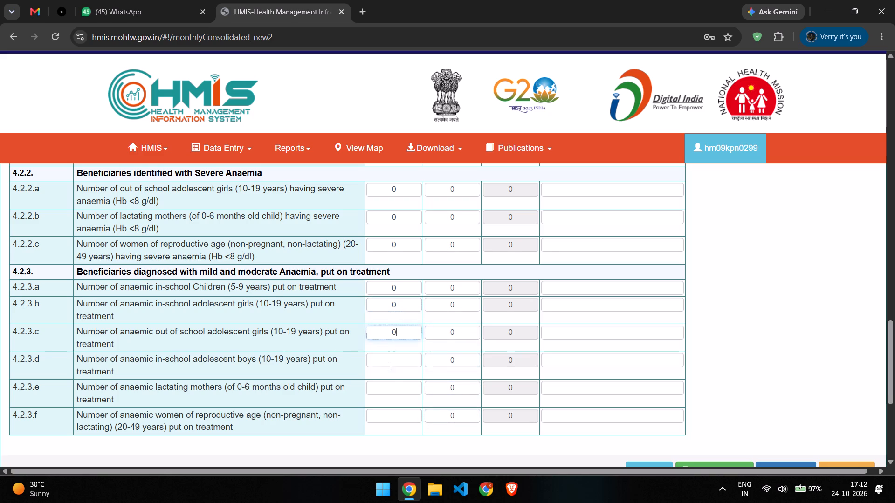
click(389, 366)
key(0)
click(392, 389)
key(0)
click(393, 417)
click(393, 417)
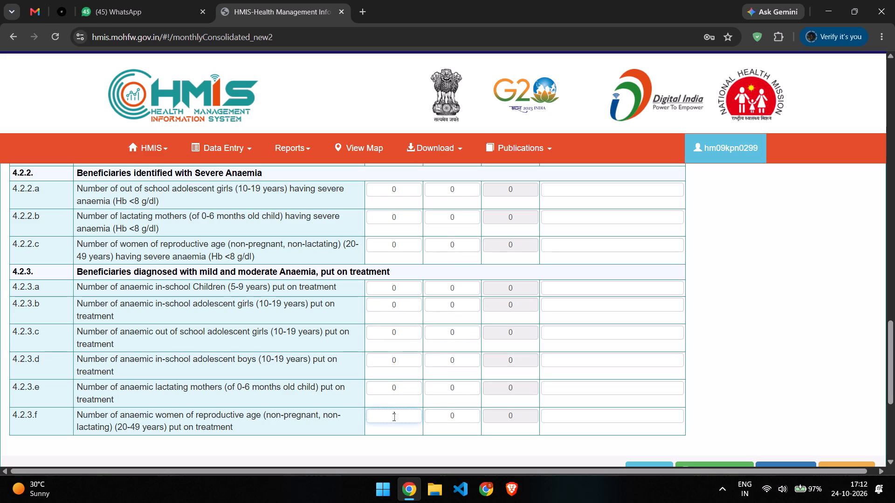
key(0)
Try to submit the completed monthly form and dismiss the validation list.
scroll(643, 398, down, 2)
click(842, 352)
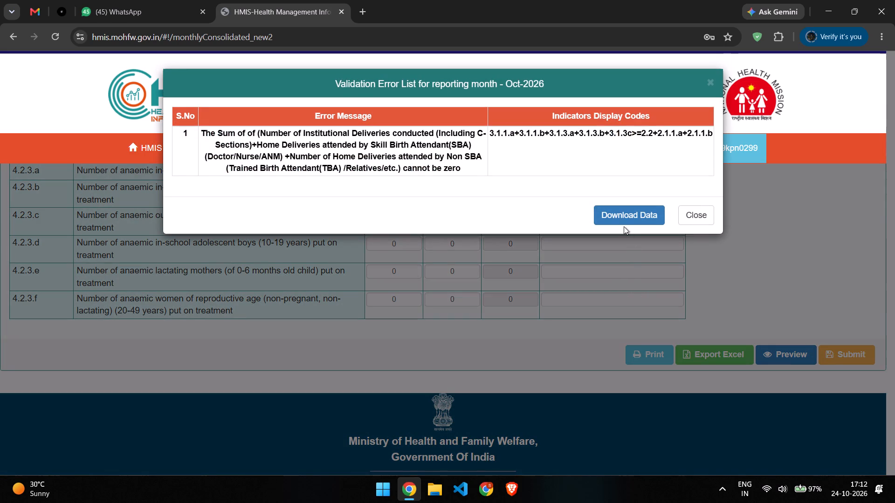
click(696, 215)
Recheck the live birth, still birth and newborn entries in section M3 and try to submit the form again.
scroll(324, 238, up, 13)
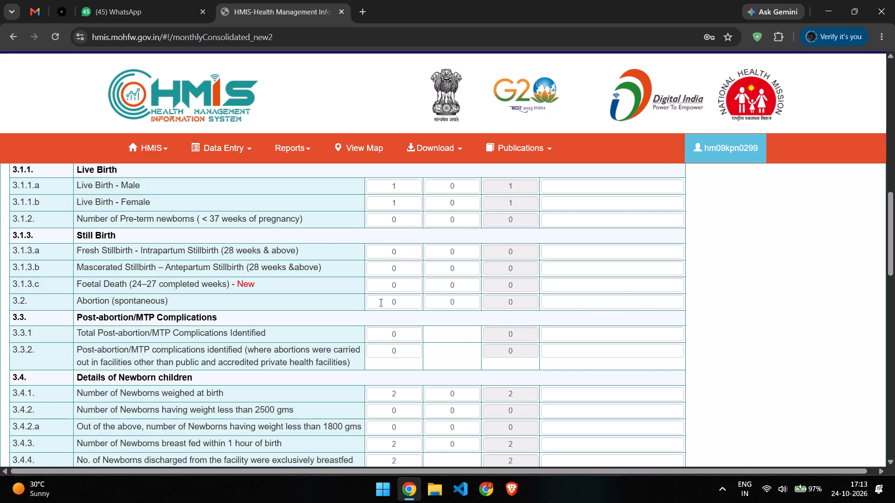
scroll(508, 297, down, 14)
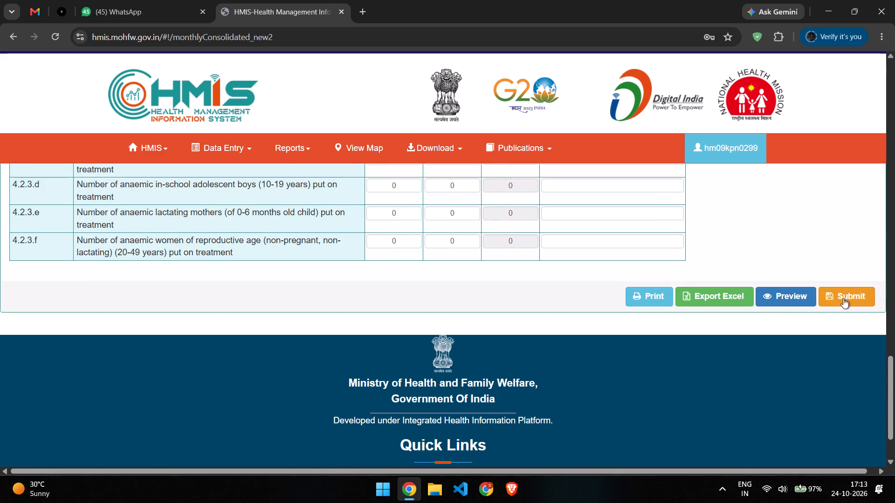
click(843, 298)
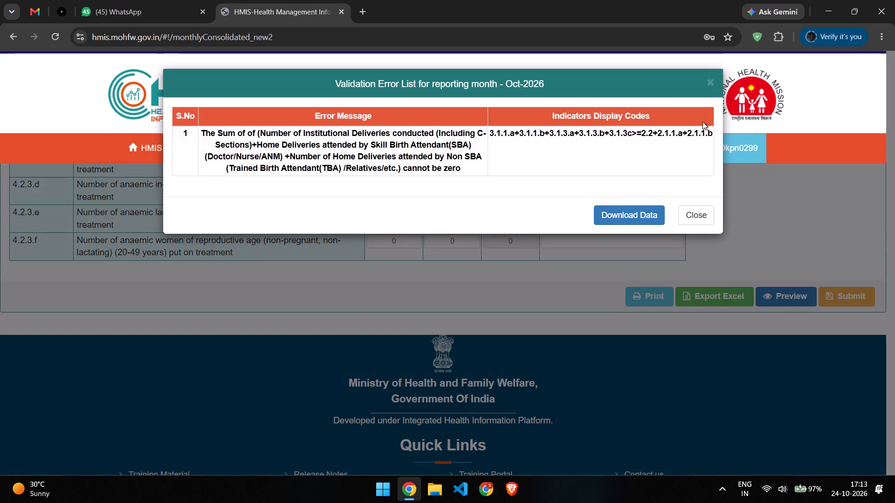
Dismiss the validation list and try to set the In-Facility value of 3.1.1.a Live Birth - Male to 0.
click(715, 83)
click(714, 79)
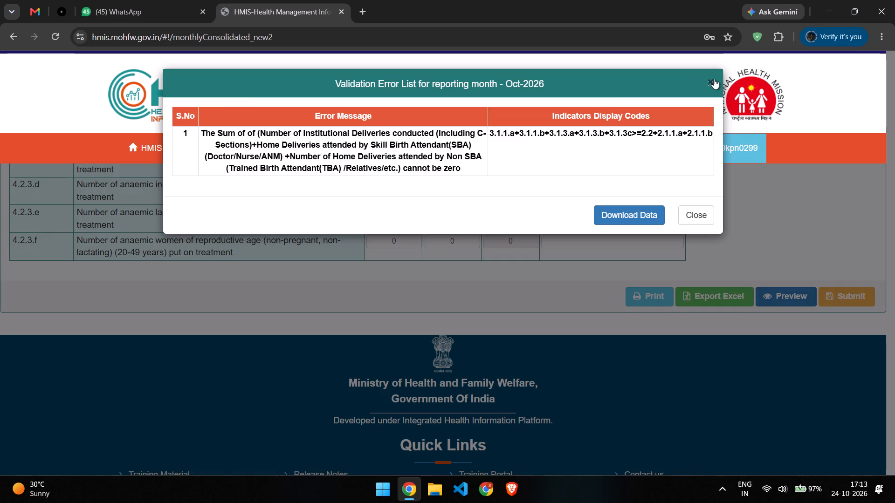
scroll(238, 284, up, 14)
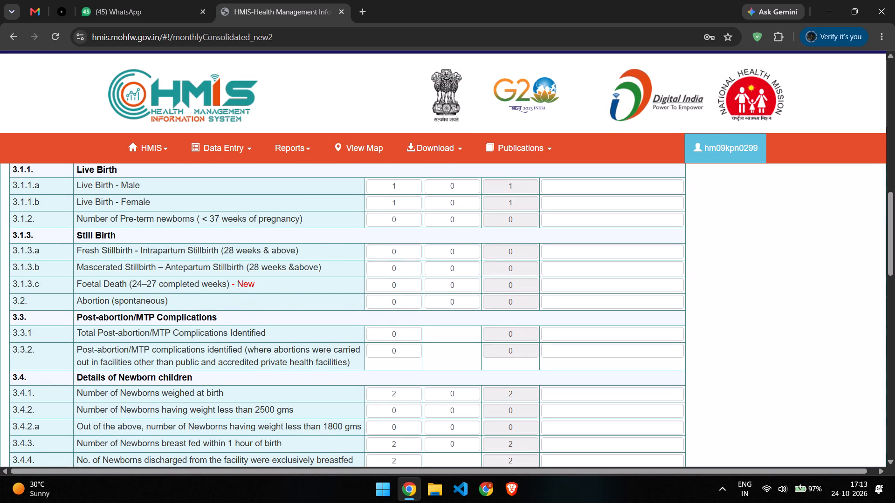
scroll(236, 284, up, 2)
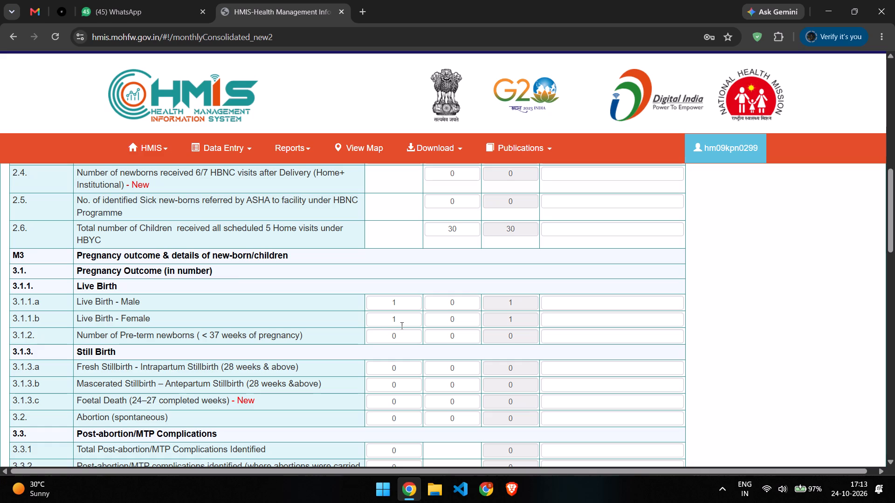
drag(406, 304, 365, 292)
key(0)
drag(410, 315, 389, 318)
click(402, 318)
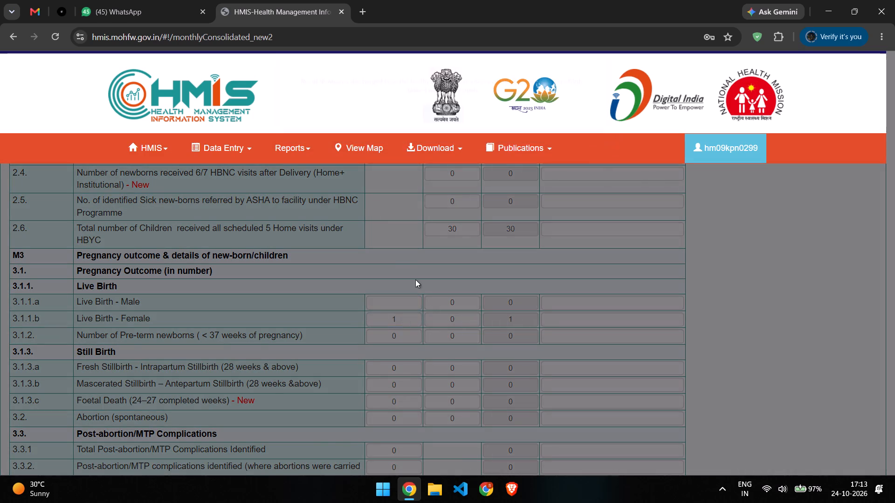
click(403, 301)
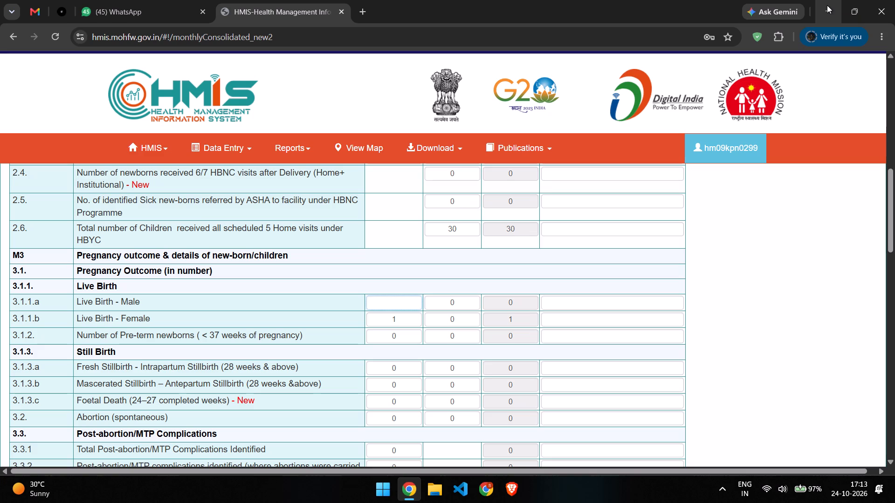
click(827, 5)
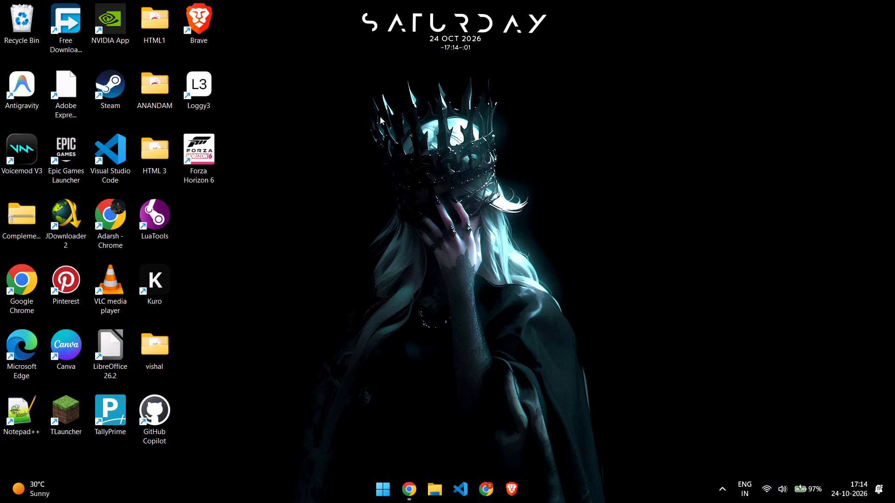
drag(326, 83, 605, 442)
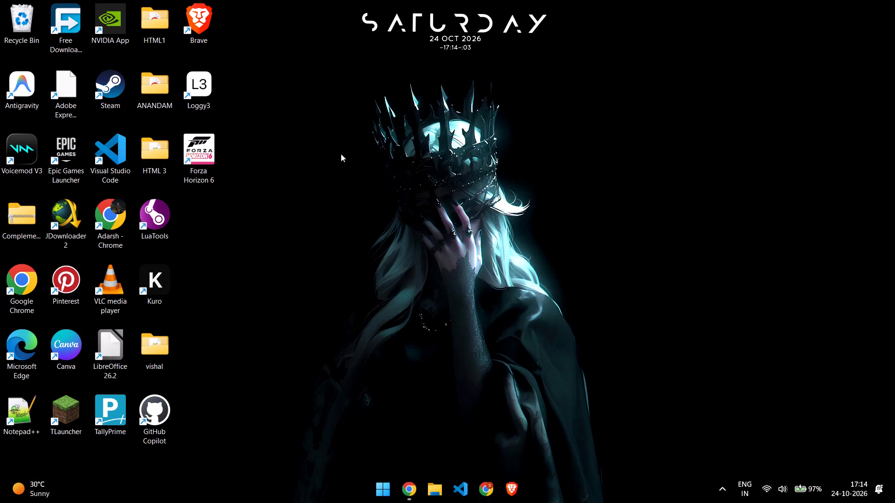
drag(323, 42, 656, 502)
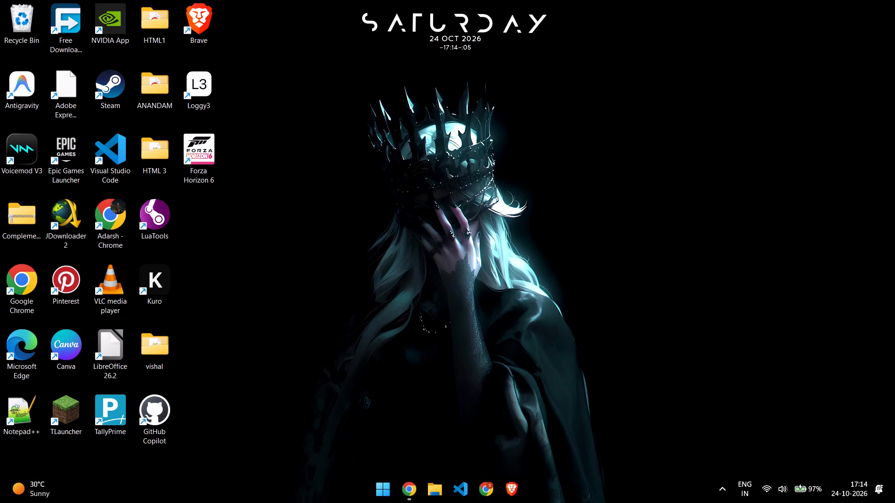